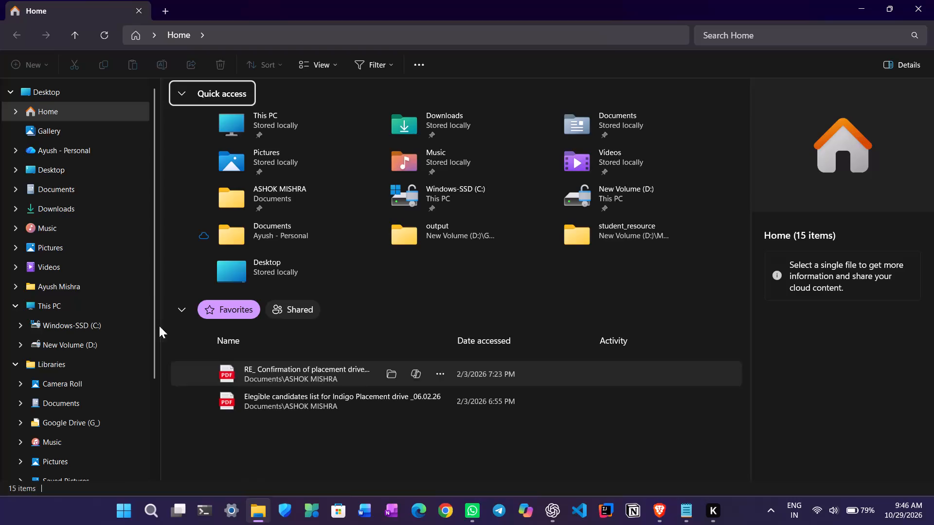
Browse the New Volume (D:) drive and search it for "green".
left_click(96, 343)
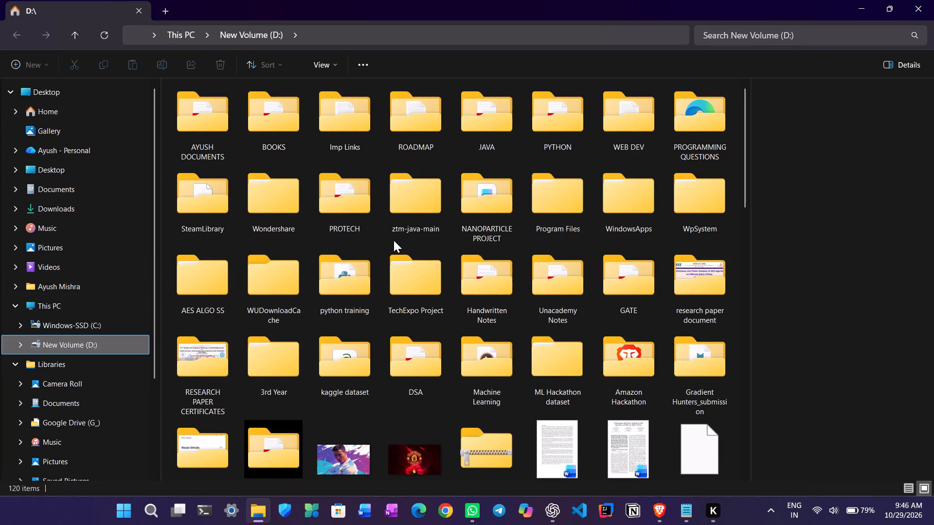
scroll(423, 280, "down", 18)
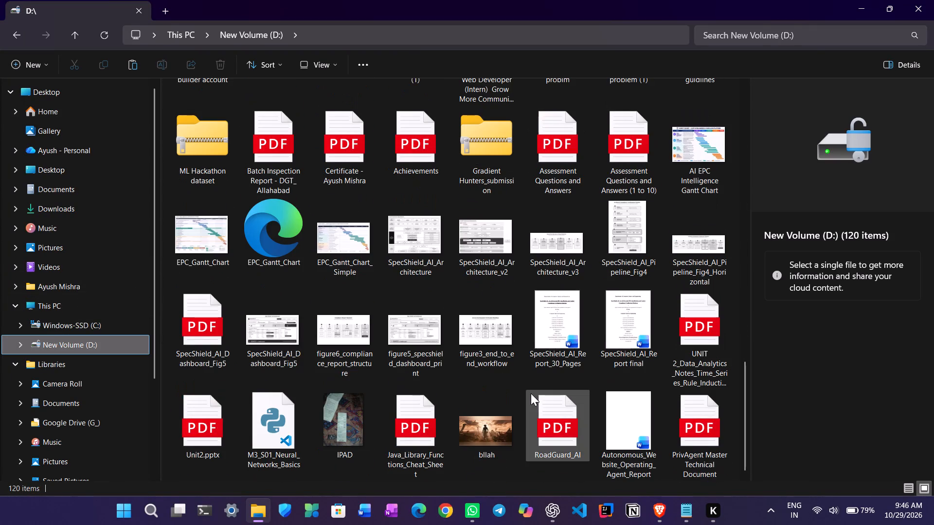
scroll(531, 393, "down", 7)
left_click(776, 39)
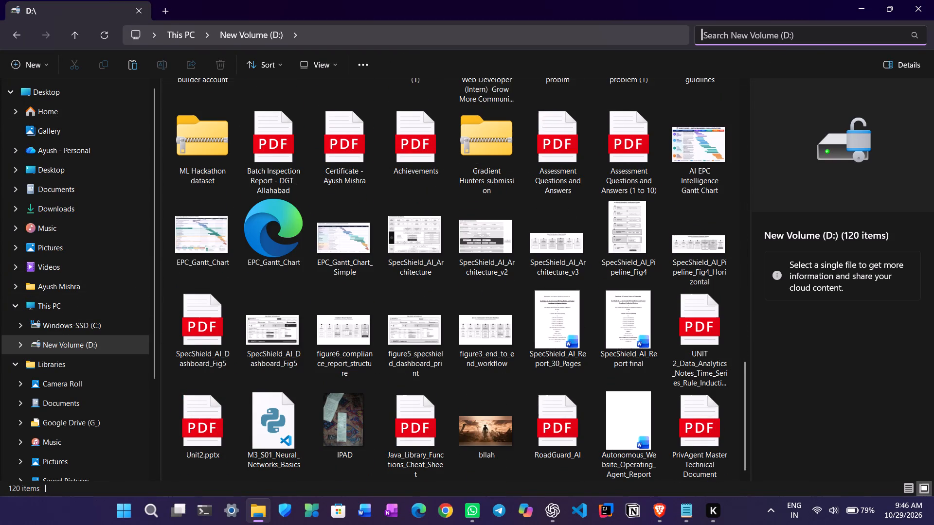
type("gren")
key("BackSpace")
type("en")
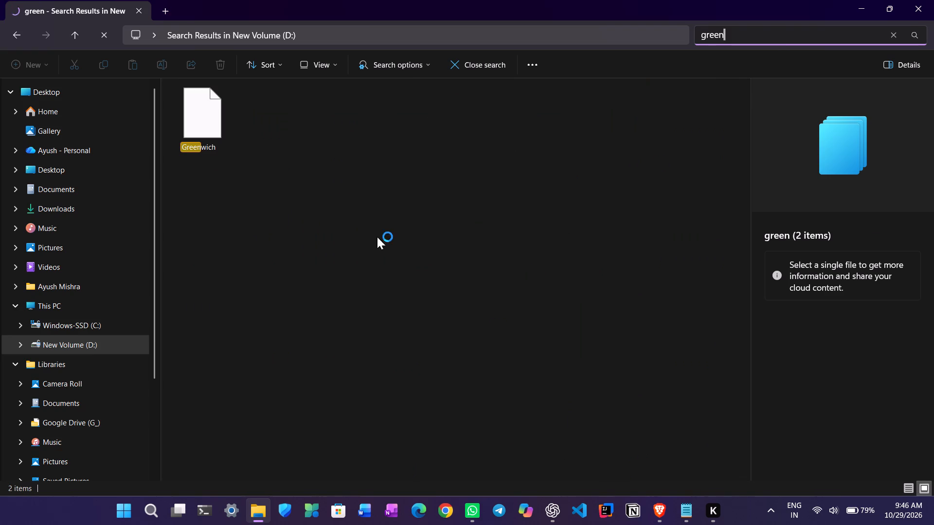
Open the Documents folder to continue looking for the "green" item.
left_click(67, 186)
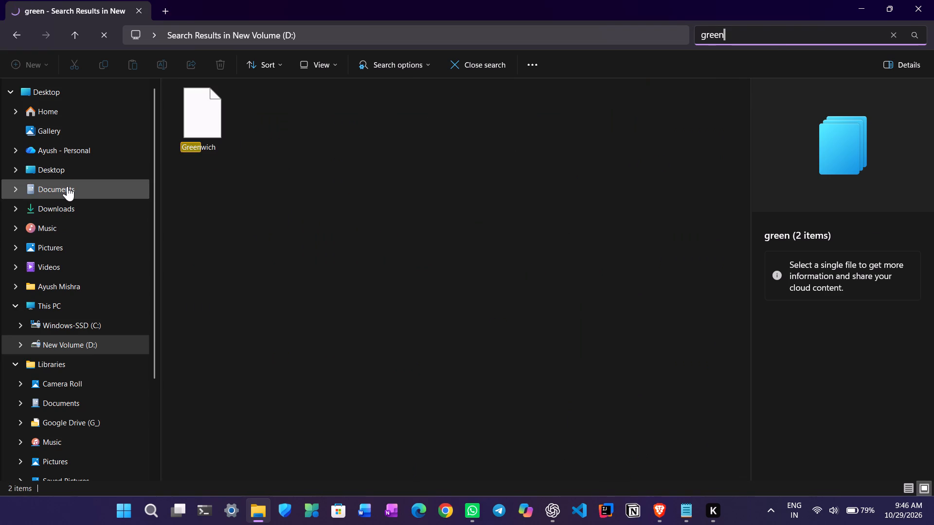
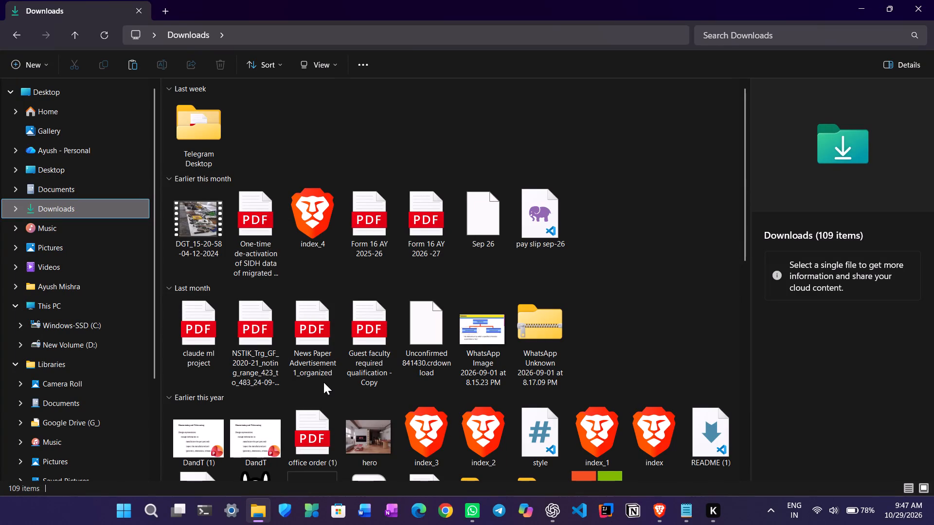
Go to Home and search it for "green".
left_click(54, 111)
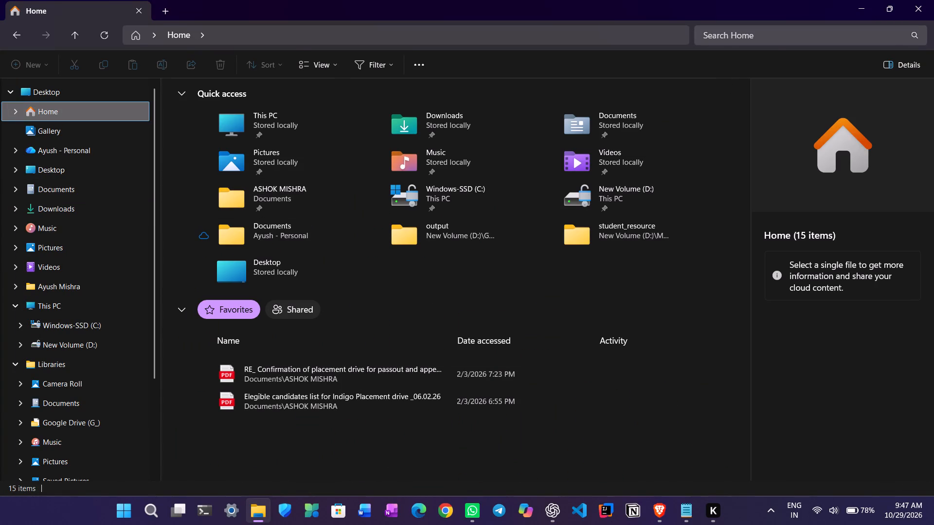
type("gre")
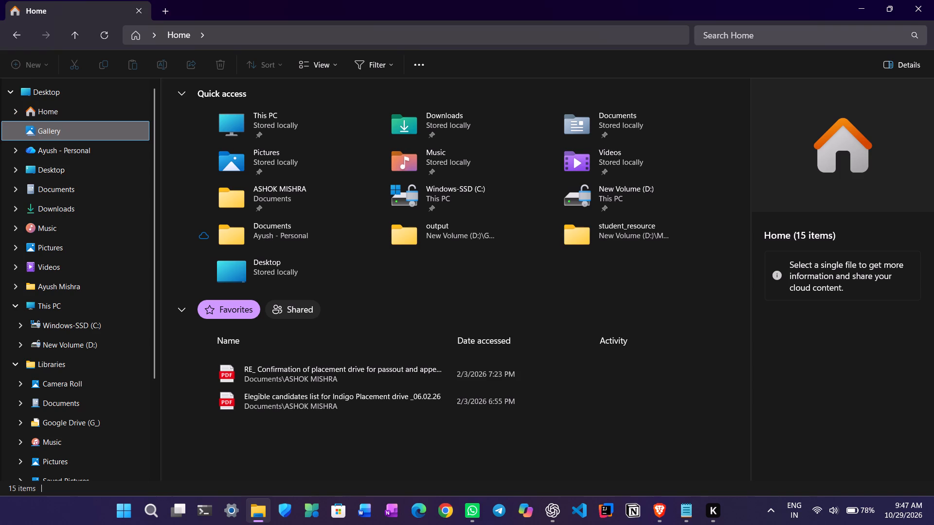
left_click(839, 39)
type("grew")
key("BackSpace")
type("en")
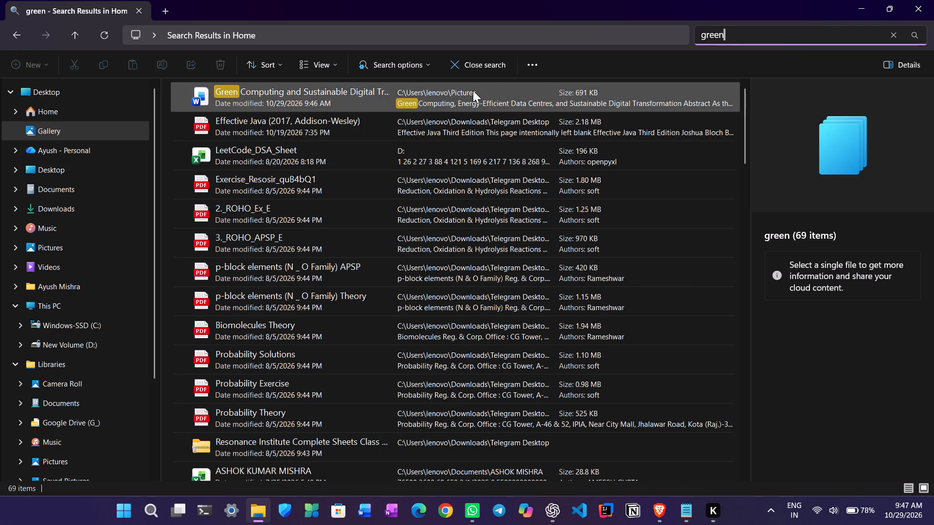
Open the Word document "Green Computing and Sustainable Digital Transformation (6)" from the search results, enable editing and skim its first page.
left_click(473, 90)
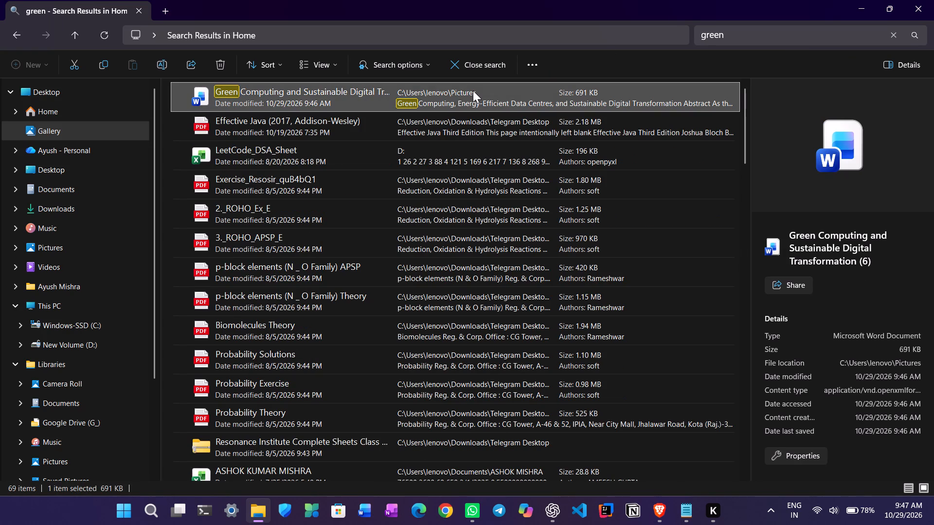
double_click(473, 90)
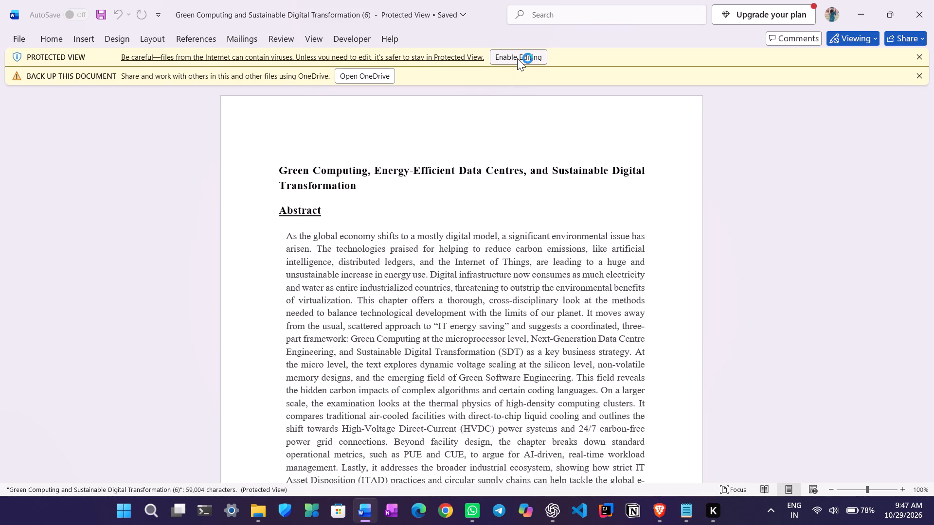
left_click(517, 58)
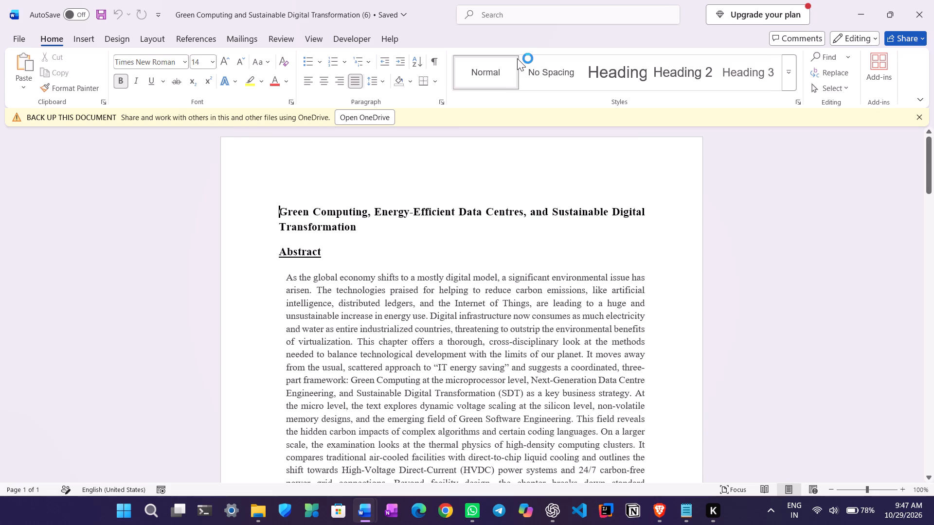
scroll(465, 151, "down", 1)
scroll(465, 151, "up", 3)
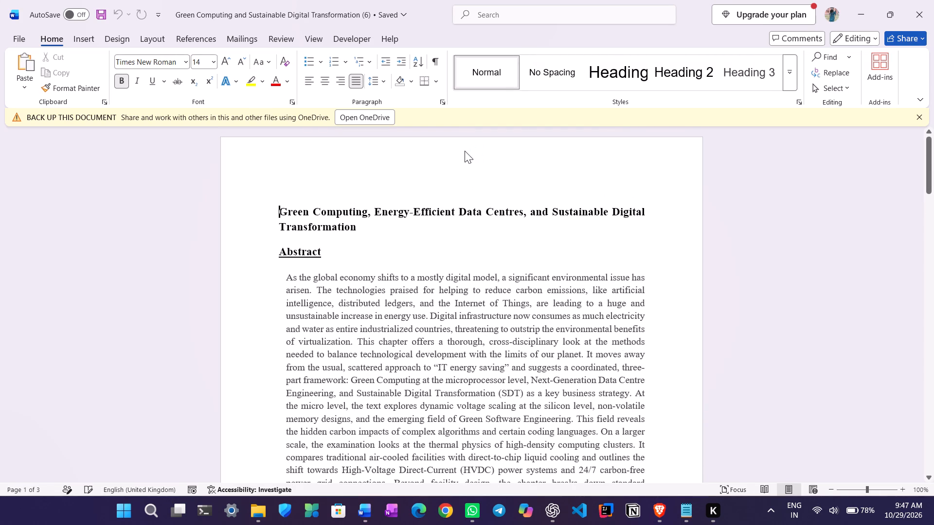
scroll(347, 315, "down", 1)
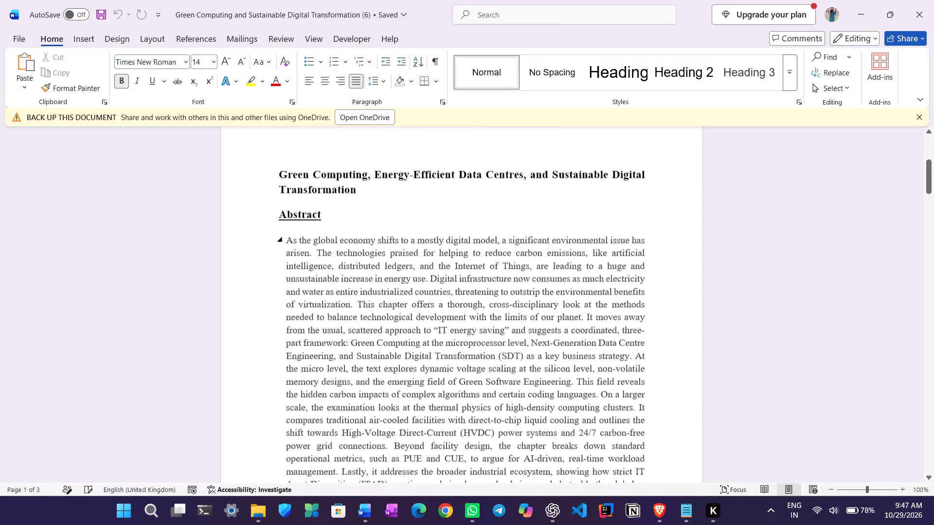
scroll(347, 315, "down", 1)
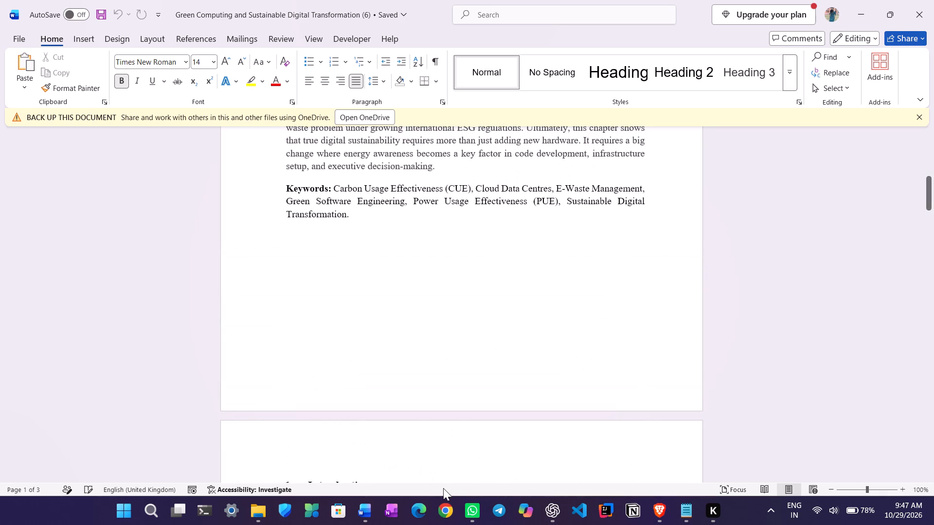
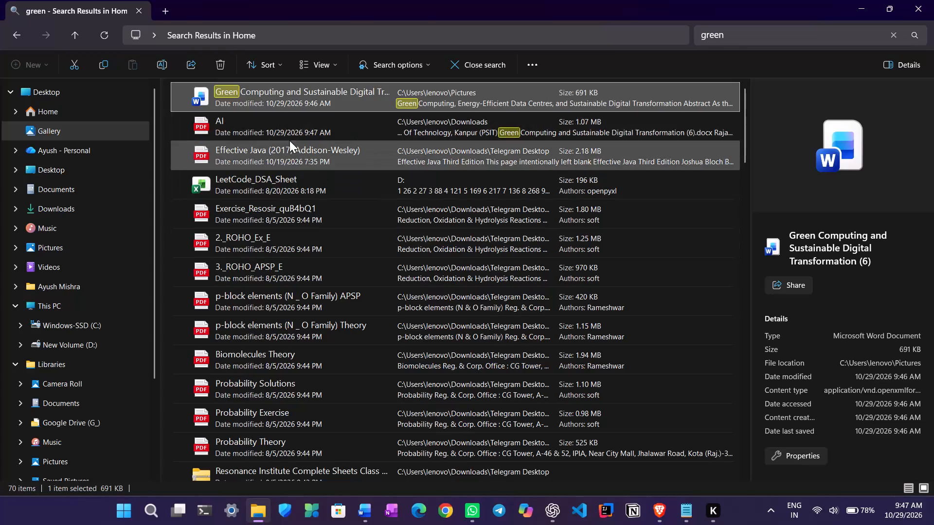
Open the AI PDF from the search results, maximize its window and look through the Turnitin report up to the Abstract page.
double_click(307, 125)
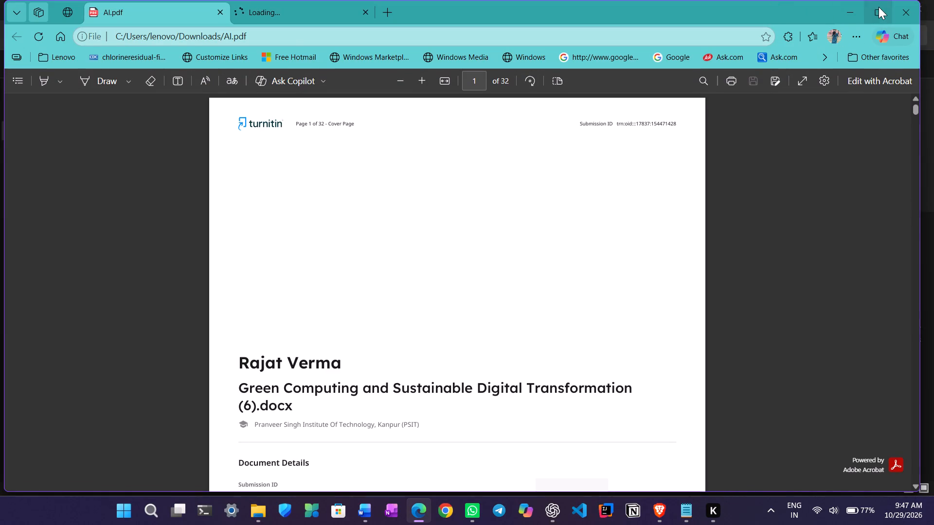
left_click(878, 6)
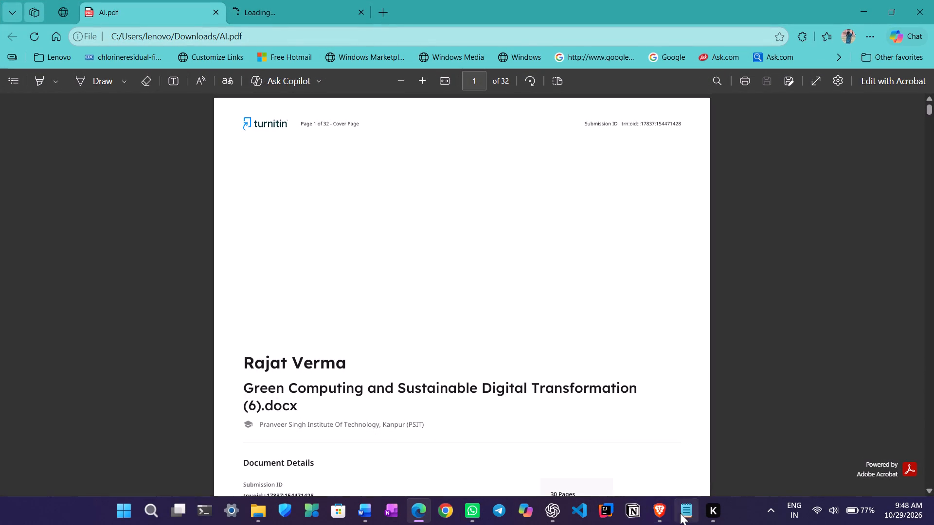
left_click(377, 522)
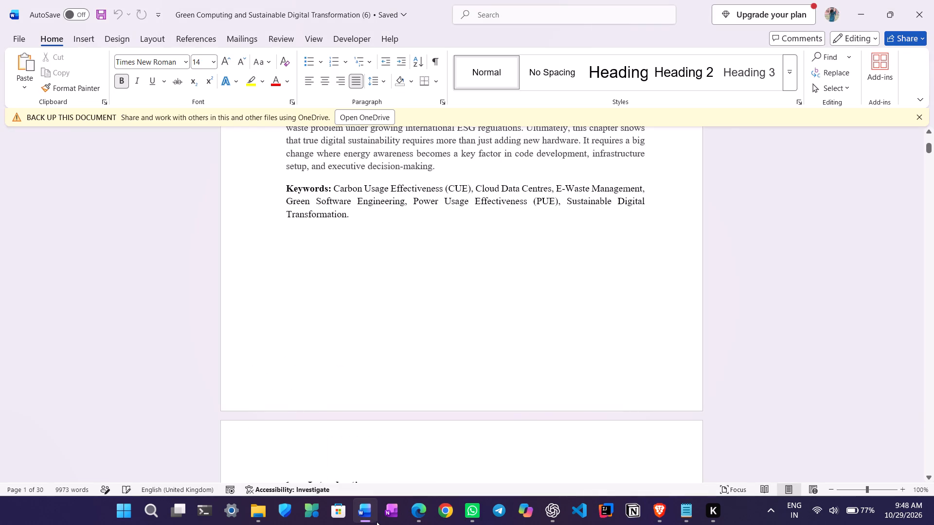
left_click(377, 522)
scroll(383, 374, "down", 6)
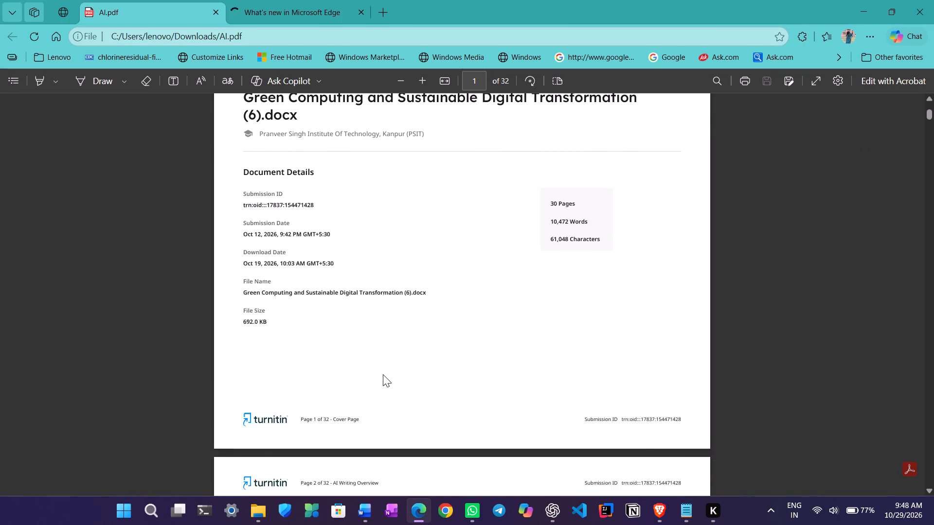
scroll(383, 374, "down", 5)
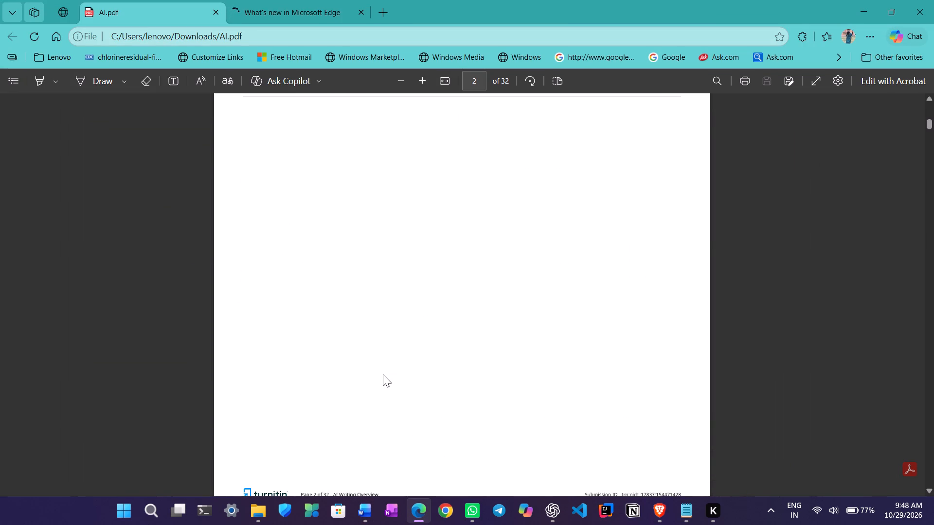
scroll(383, 374, "down", 6)
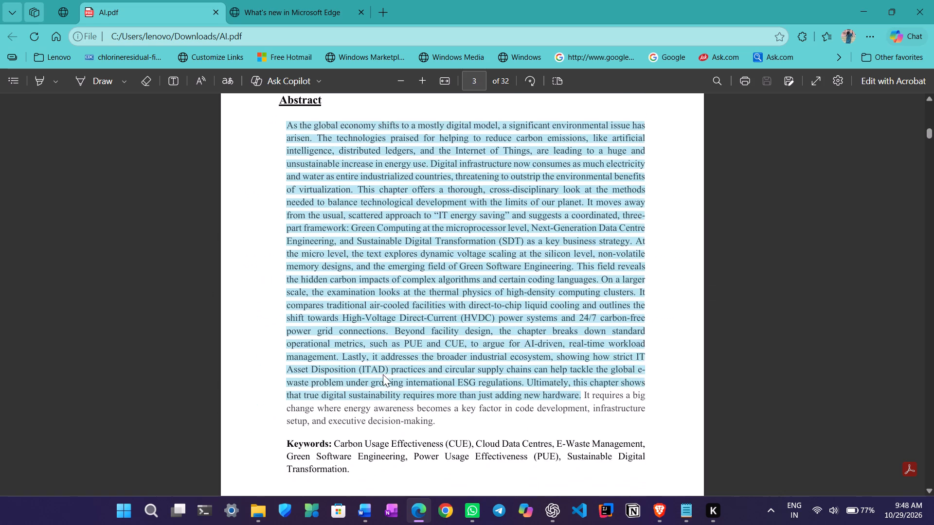
scroll(383, 374, "down", 1)
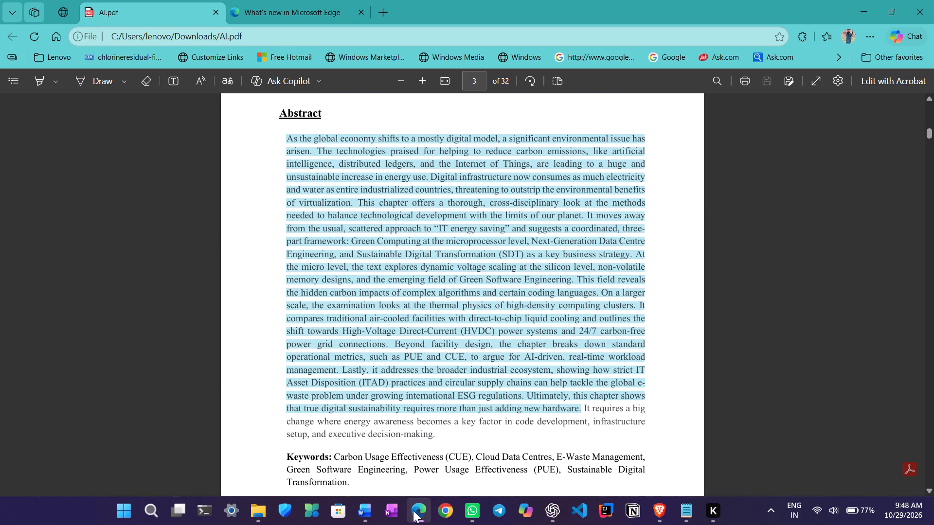
Compare the Abstract in the Word document with the highlighted Abstract in the AI PDF, ending back in Word.
left_click(413, 510)
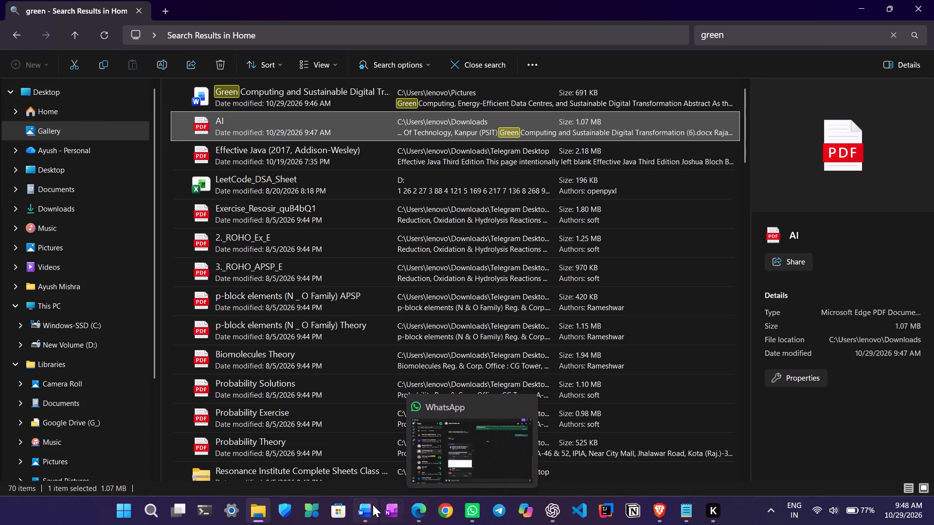
left_click(370, 505)
scroll(372, 326, "up", 5)
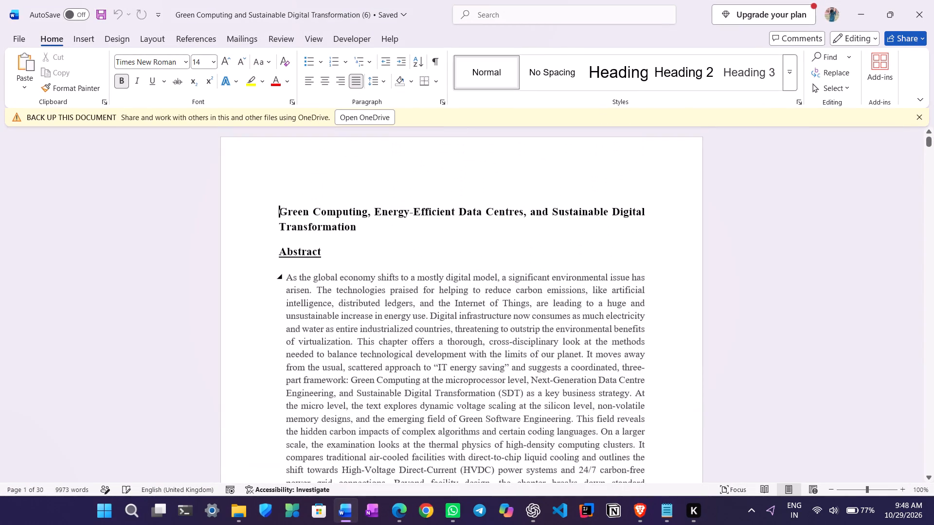
scroll(372, 326, "down", 1)
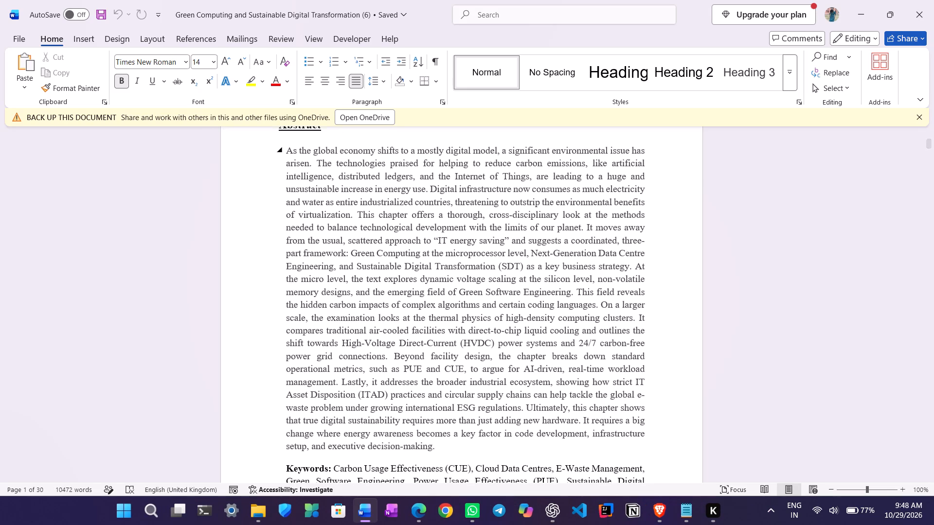
left_click(412, 509)
scroll(422, 350, "down", 2)
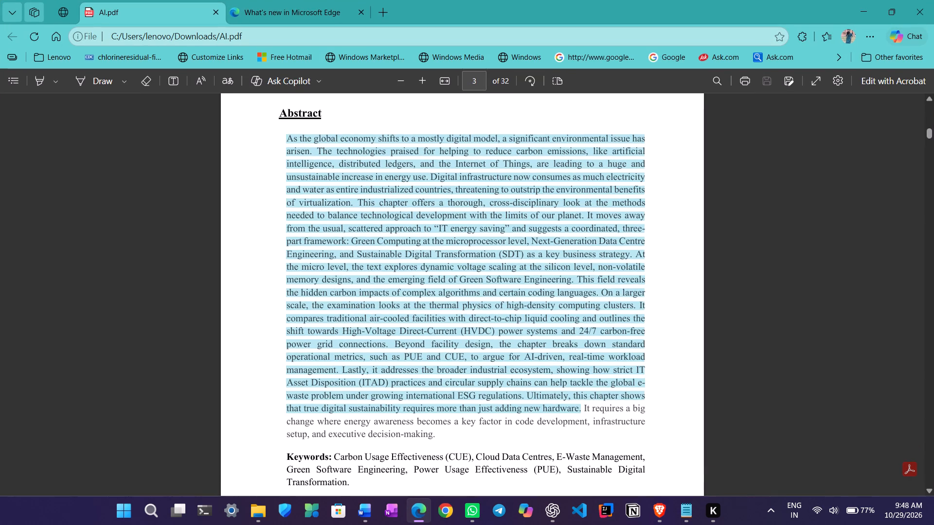
scroll(422, 350, "down", 3)
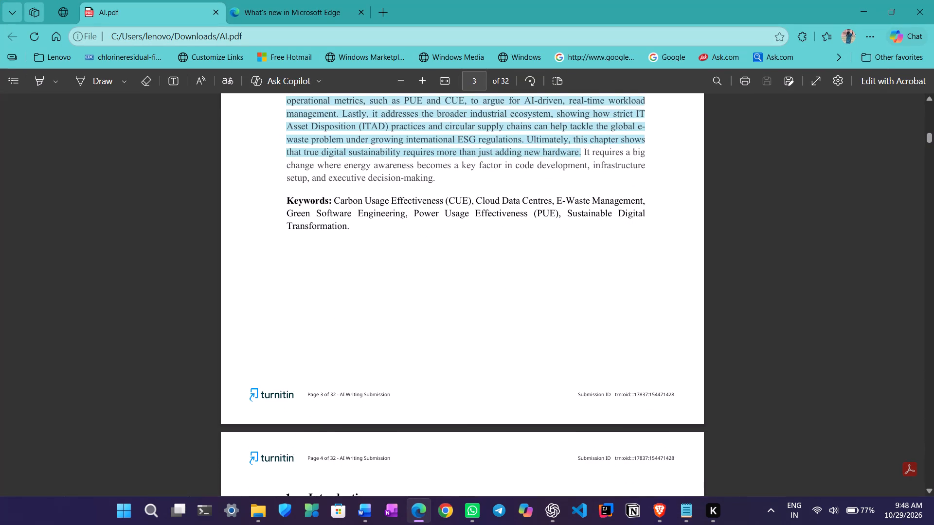
left_click(863, 8)
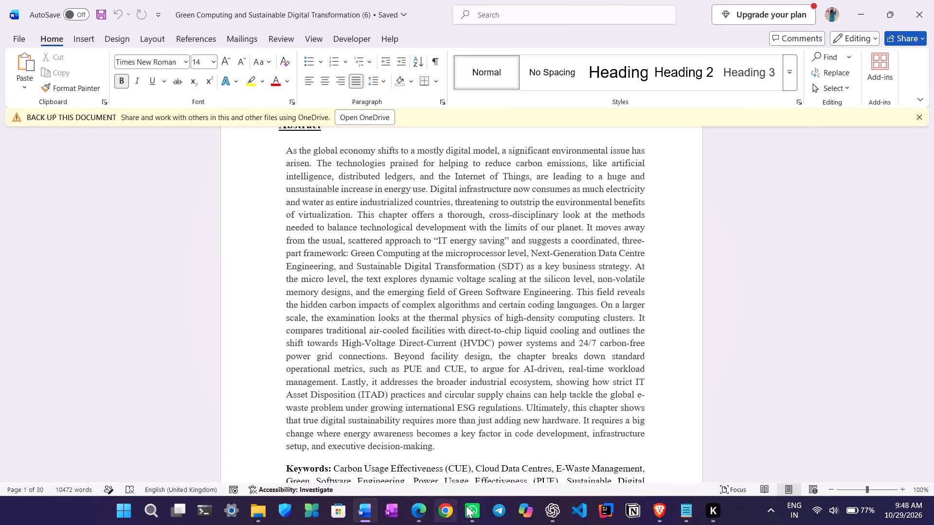
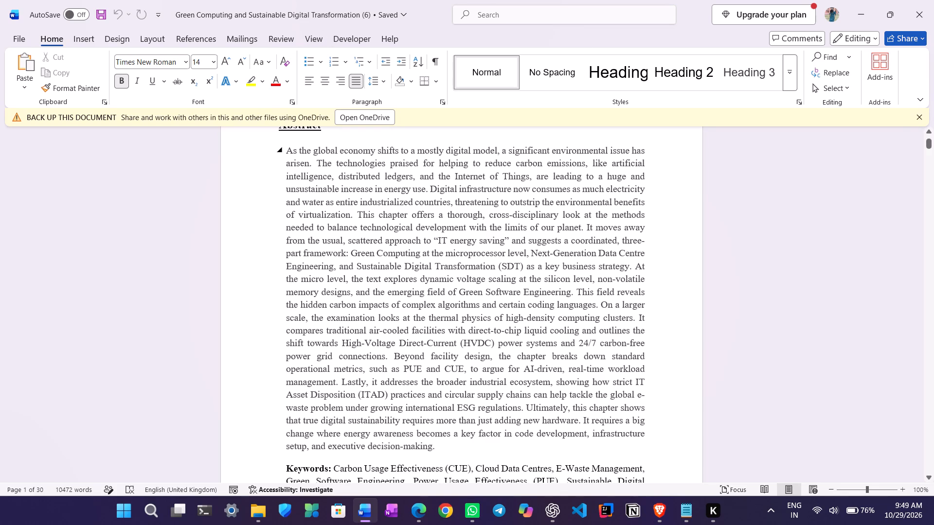
Replace the Abstract text from its opening through "adding new hardware" with the copied rewritten version, pasted as text only.
left_click(578, 421)
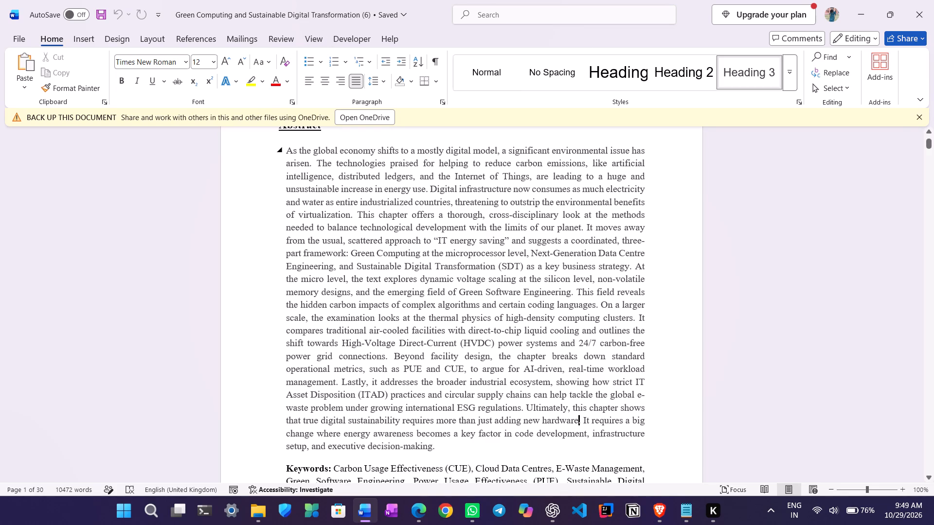
scroll(568, 392, "up", 1)
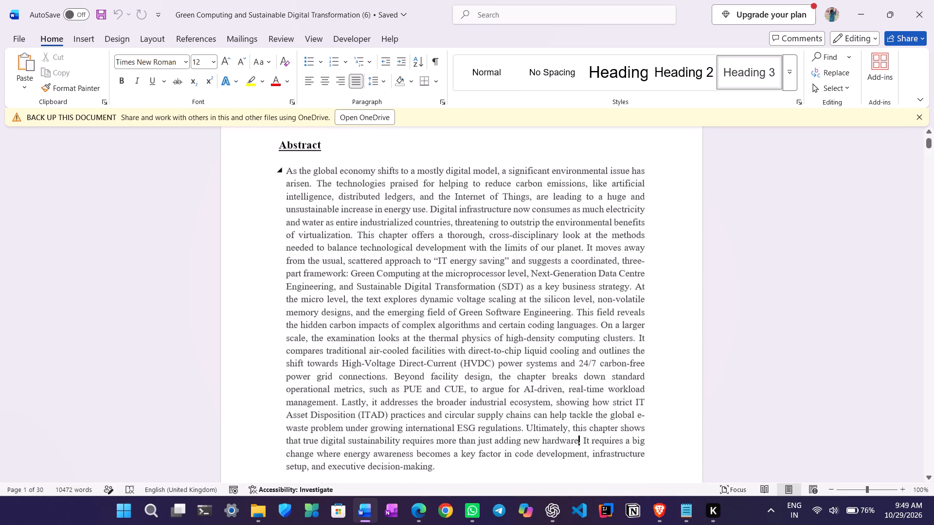
scroll(568, 392, "up", 1)
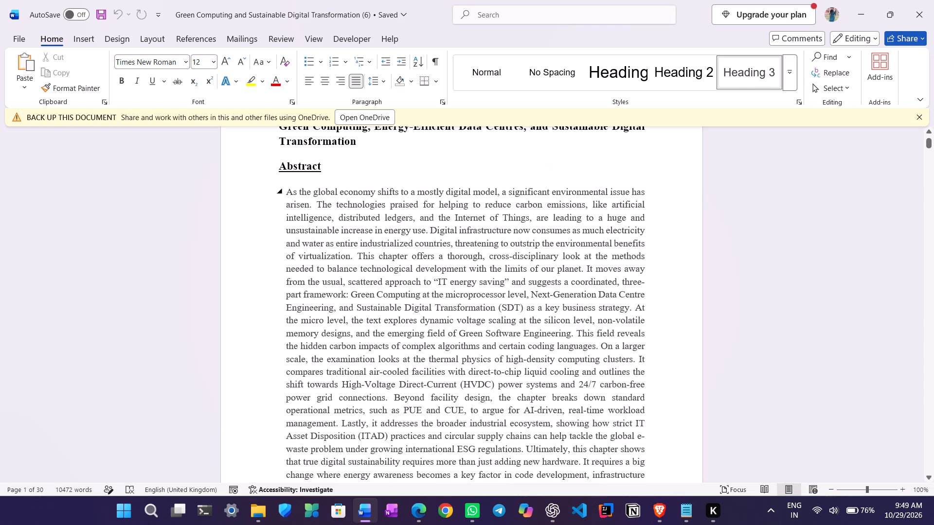
left_click_drag(579, 463, 288, 191)
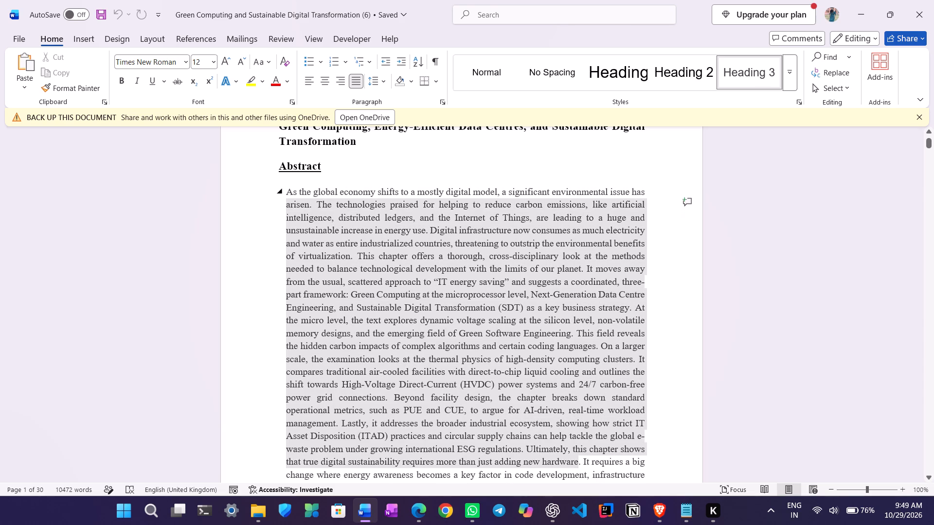
left_click_drag(288, 191, 286, 193)
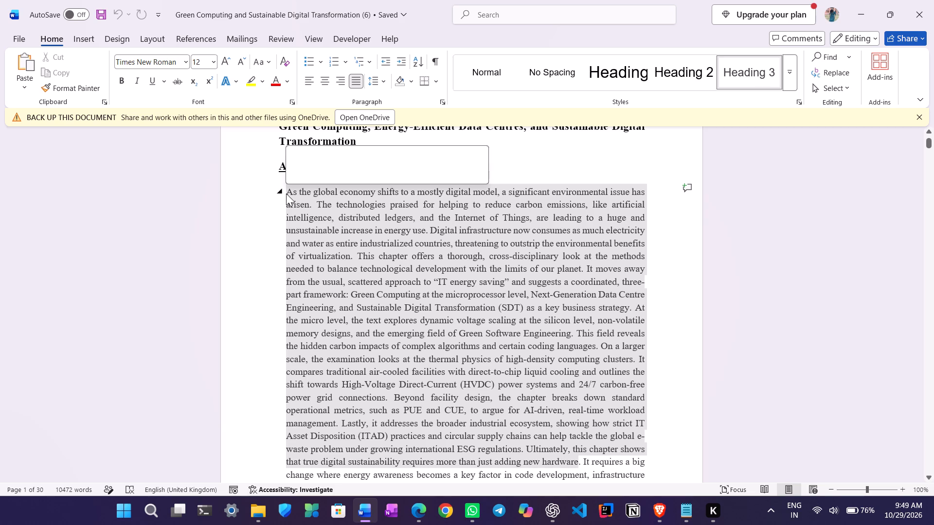
right_click(316, 214)
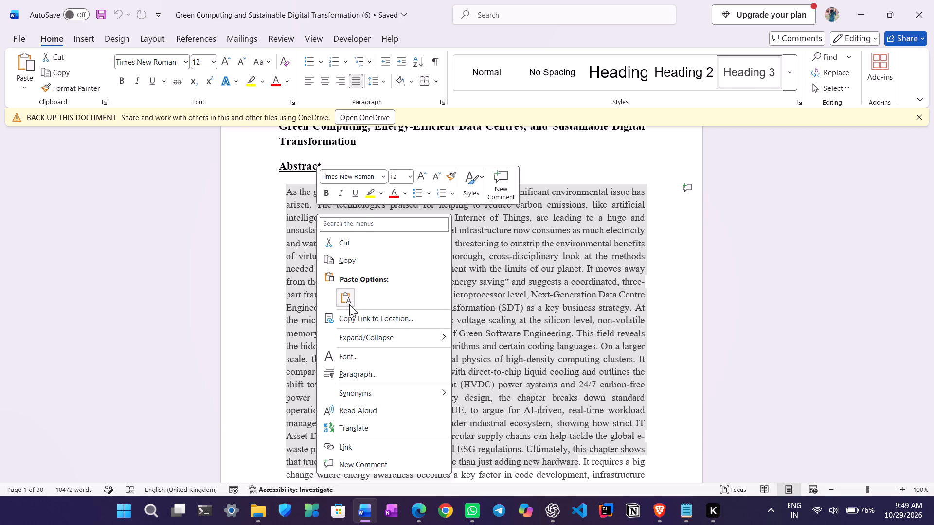
left_click(349, 300)
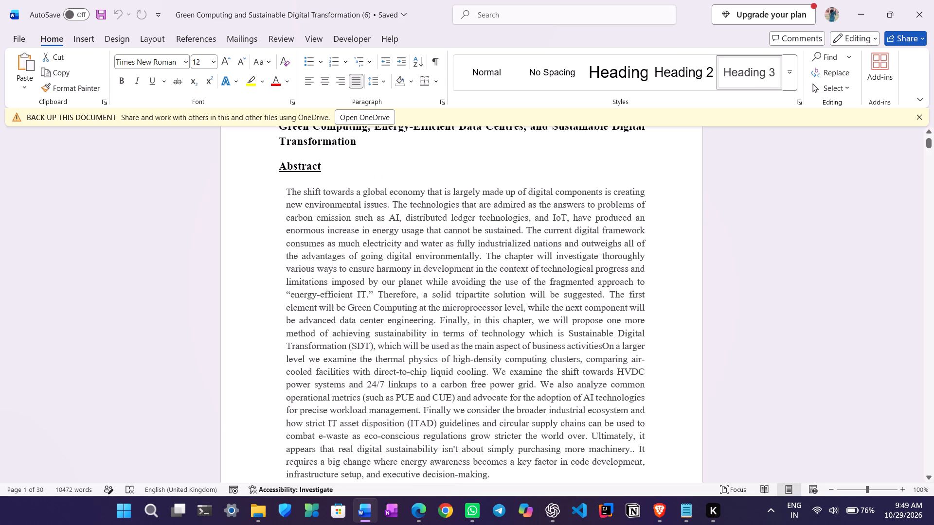
left_click(668, 321)
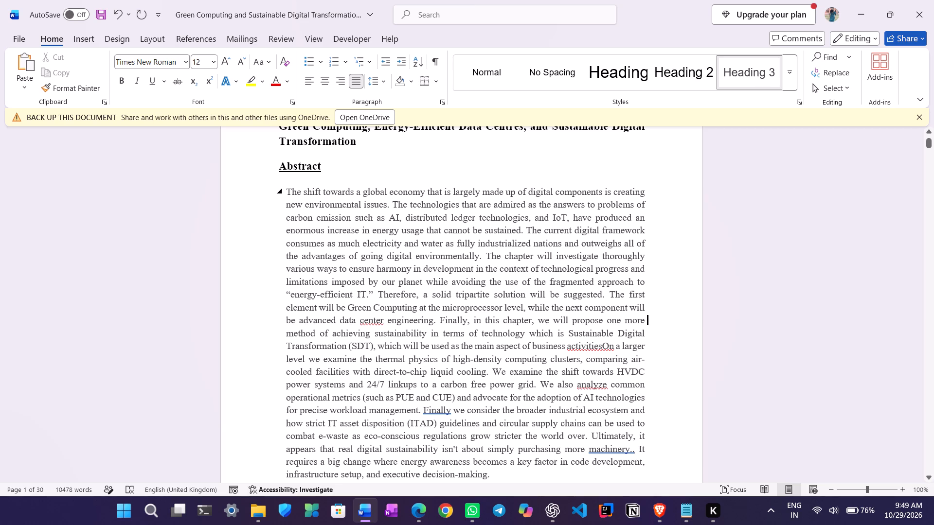
Correct "activitiesOn" in the Abstract to "activities on", adding the missing space and a lowercase o.
left_click(603, 345)
key("space")
left_click(627, 394)
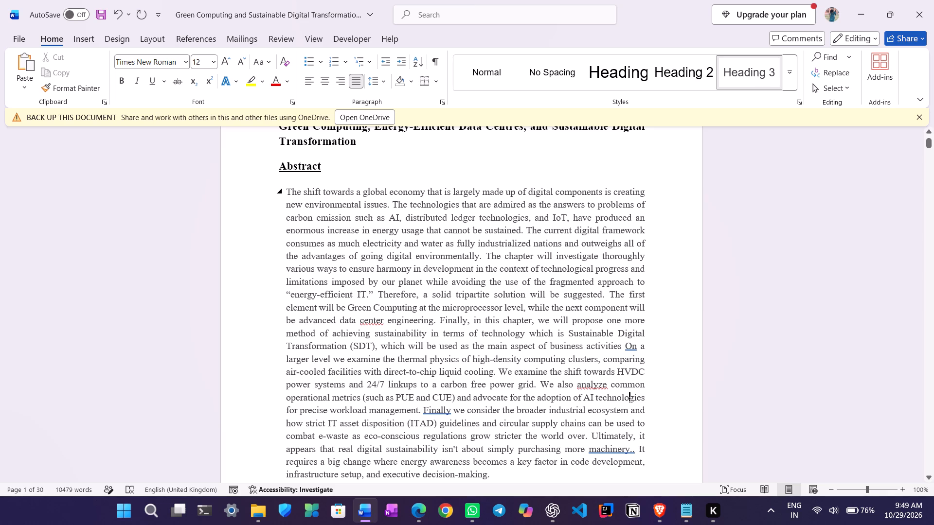
left_click(629, 346)
key("BackSpace")
key("o")
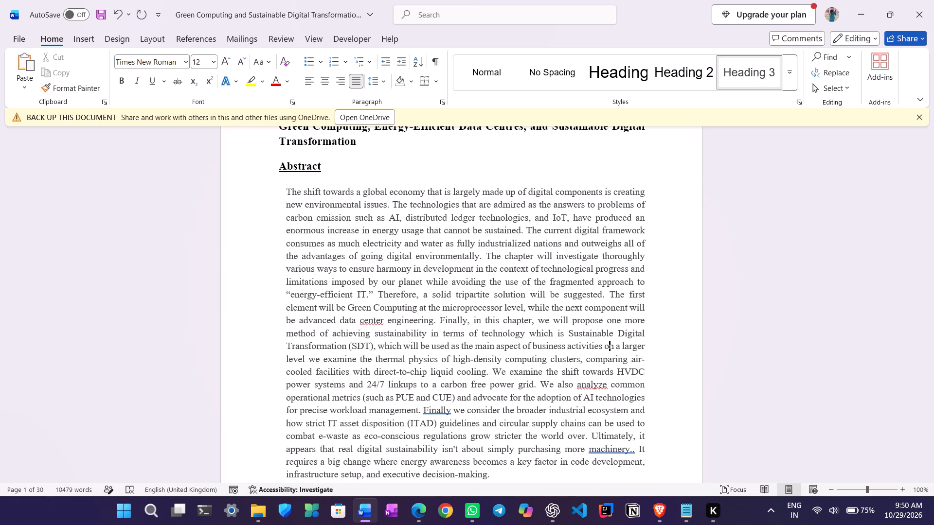
Reword "that is largely" in the Abstract's first sentence as "which is largely".
left_click(385, 207)
left_click(478, 195)
key("BackSpace")
key("BackSpace")
key("BackSpace")
key("BackSpace")
key("BackSpace")
key("BackSpace")
key("BackSpace")
key("BackSpace")
key("BackSpace")
key("BackSpace")
key("BackSpace")
key("BackSpace")
key("BackSpace")
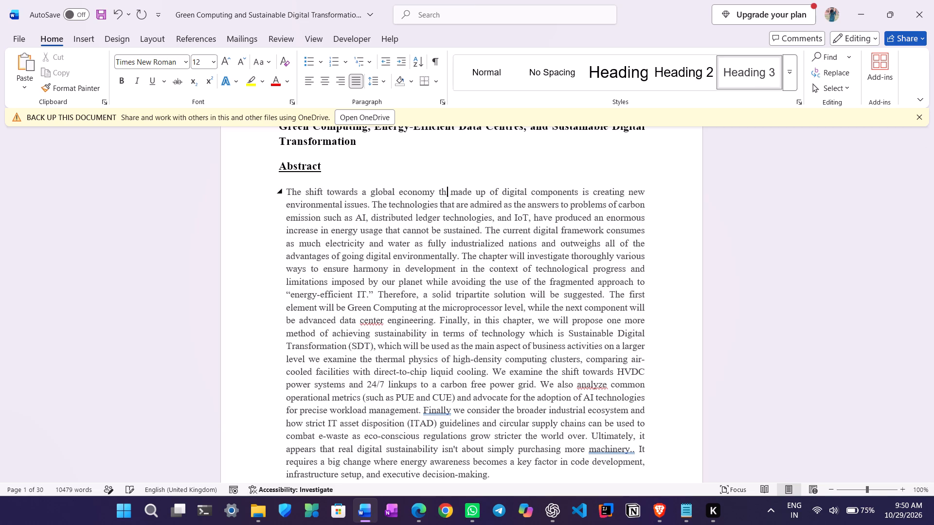
key("BackSpace")
key("BackSpace")
type("which is large")
key("BackSpace")
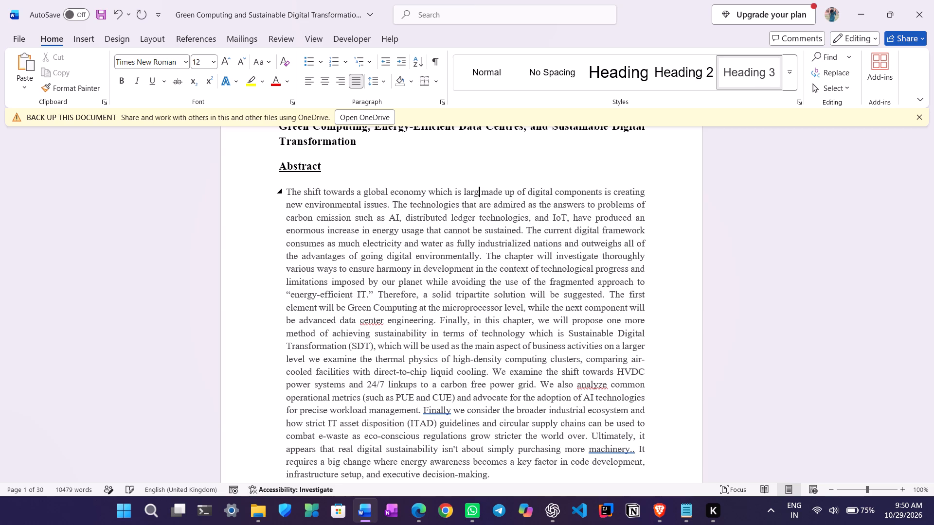
type("ely")
key("space")
key("BackSpace")
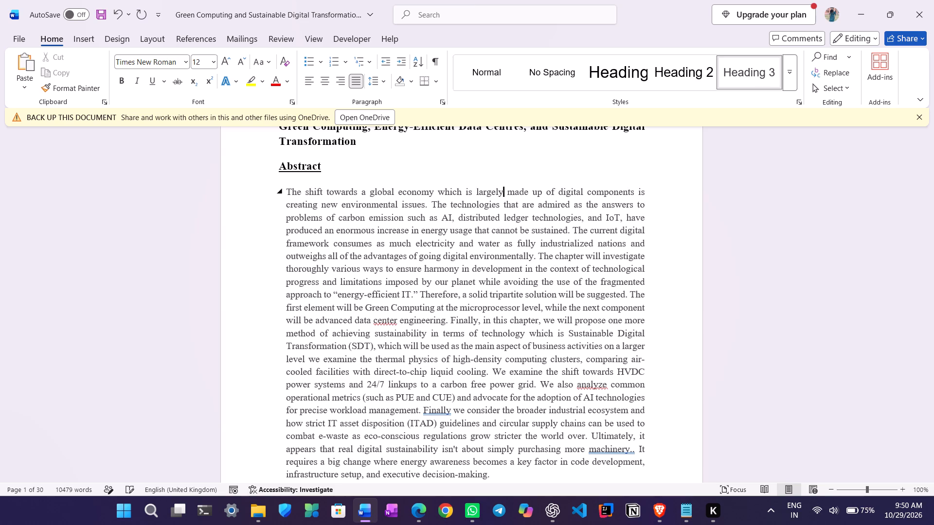
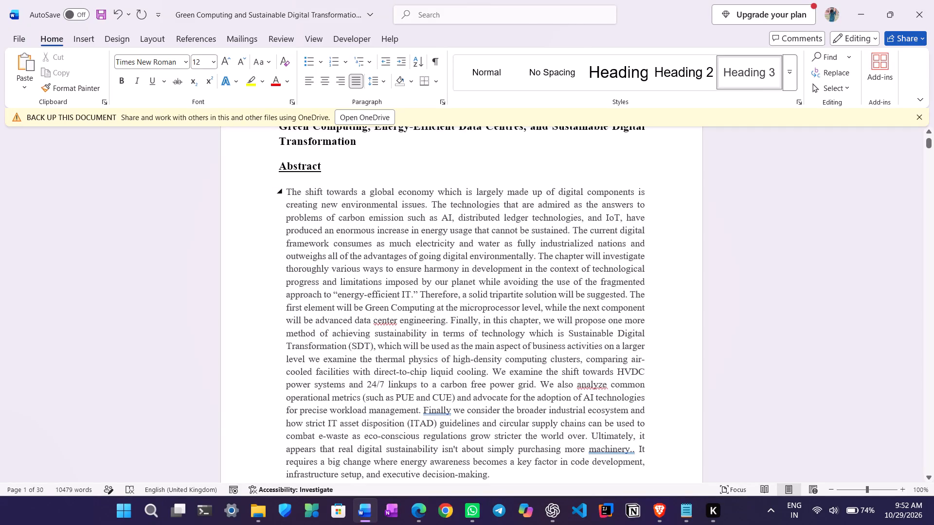
Capitalize "problems" as "Problems" in the Abstract's second sentence.
left_click(287, 216)
key("Right")
key("BackSpace")
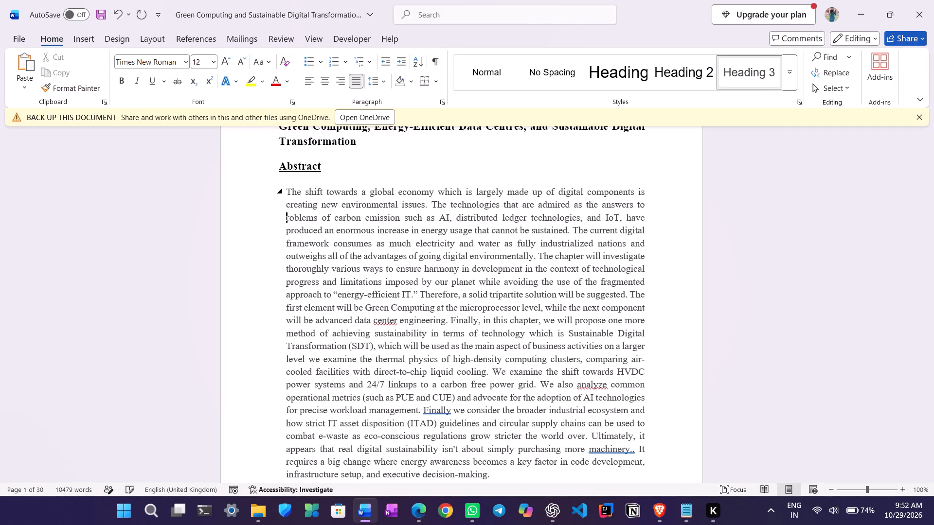
key("shift+p")
Insert "are answered through the technologies" after "Problems of carbon emission" in the Abstract's second sentence.
key("Right")
key("Right")
key("Right")
key("Right")
key("Right")
key("Right")
key("Right")
key("Right")
key("Right")
key("Right")
key("Right")
key("Right")
key("Right")
key("Right")
key("Right")
key("Right")
key("Right")
key("Right")
key("Right")
key("Right")
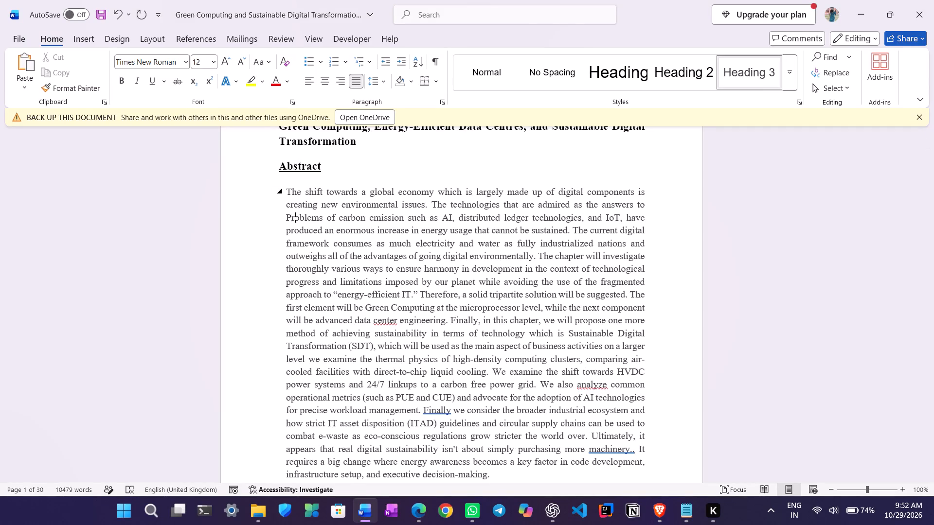
key("Right")
key("space")
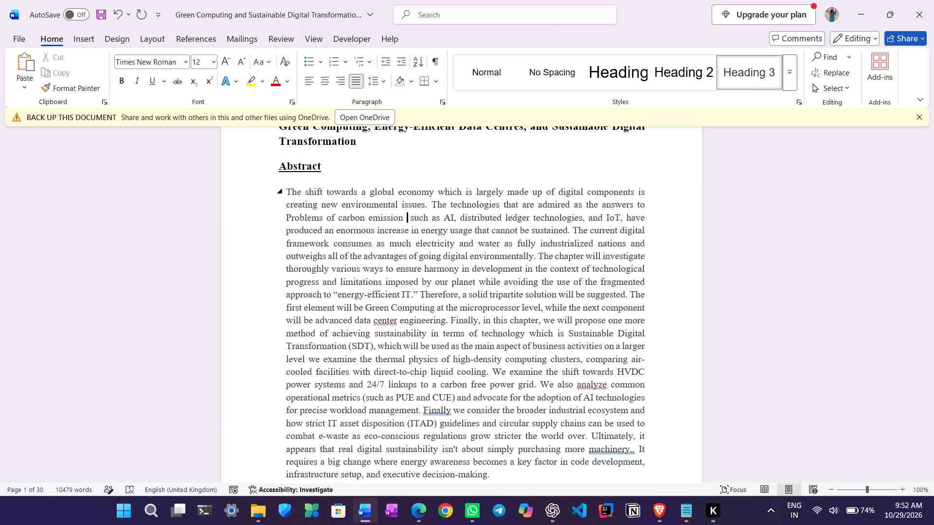
type("are aswer")
key("BackSpace")
key("BackSpace")
key("BackSpace")
key("BackSpace")
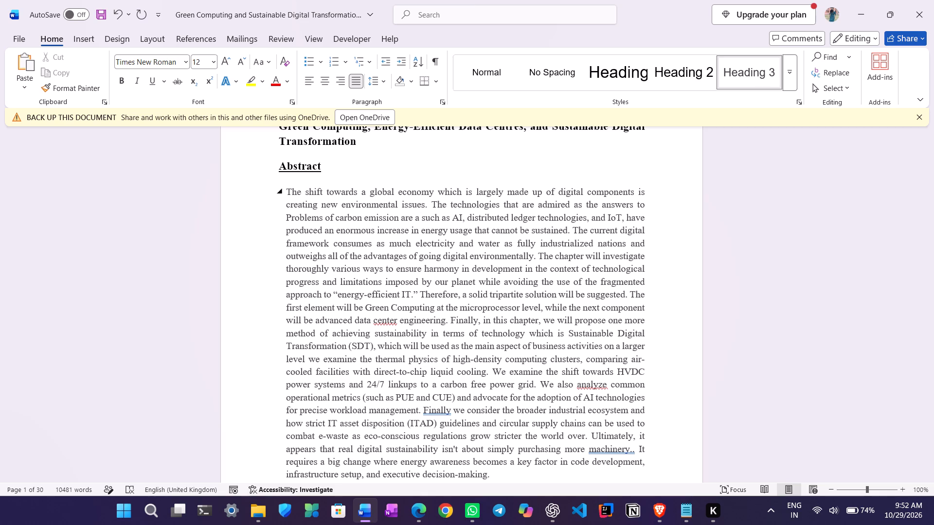
type("nswered through the technologies")
key("space")
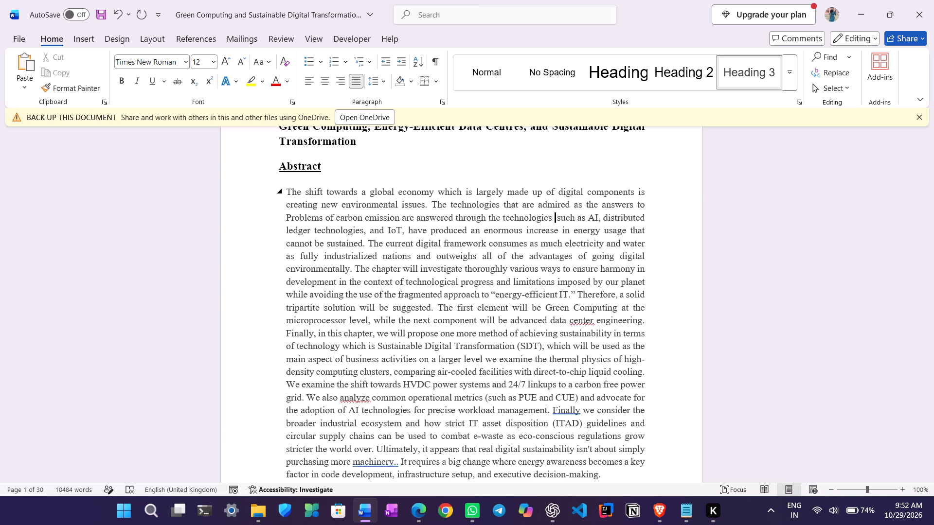
Delete "The technologies that are admired as the answers to" before "Problems of carbon emission" in the Abstract.
left_click(431, 201)
key("Delete")
key("Delete")
key("Delete")
key("Delete")
key("Delete")
key("Delete")
key("Delete")
key("Delete")
key("Delete")
key("Delete")
key("Delete")
key("Delete")
key("Delete")
key("Delete")
key("Delete")
key("Delete")
key("Delete")
key("Delete")
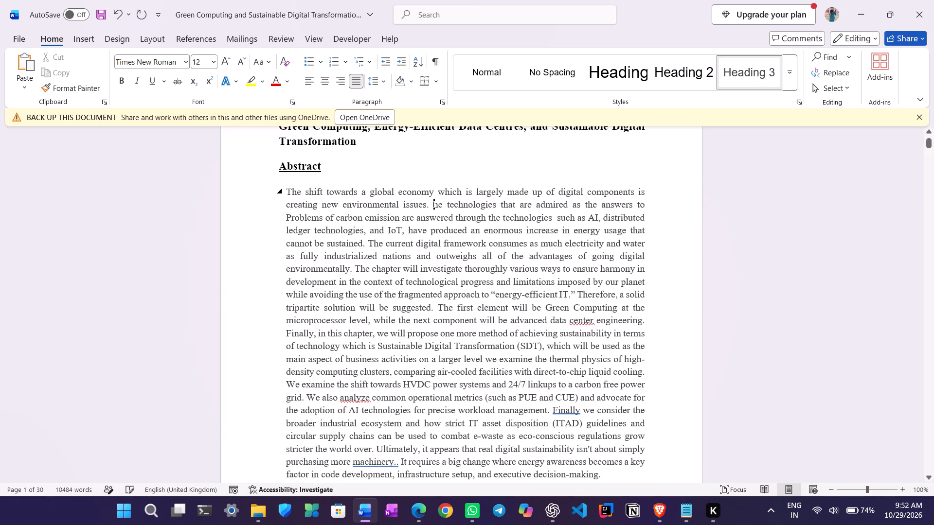
key("Delete")
key("Delete")
key("Delete")
key("Delete")
key("Delete")
key("Delete")
key("Delete")
key("Delete")
key("Delete")
key("Delete")
key("Delete")
key("Delete")
key("Delete")
key("Delete")
key("Delete")
key("Delete")
key("Delete")
key("Delete")
key("Delete")
key("Delete")
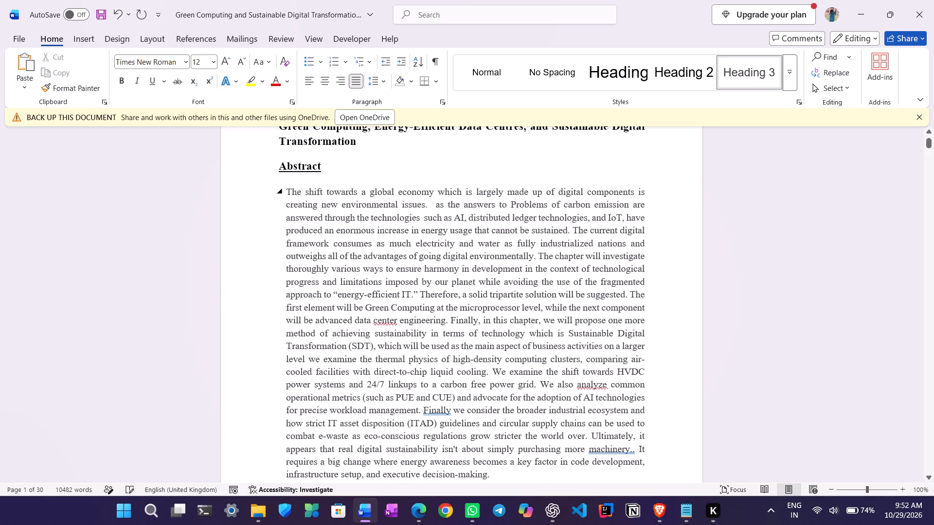
key("Delete")
key("Delete")
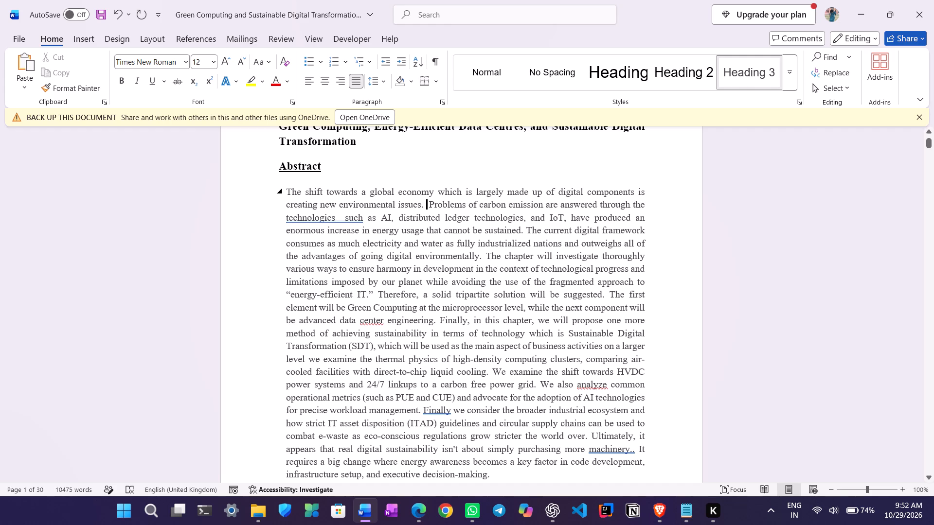
Remove the extra space between "technologies" and "such as AI" in the Abstract.
left_click(343, 216)
key("BackSpace")
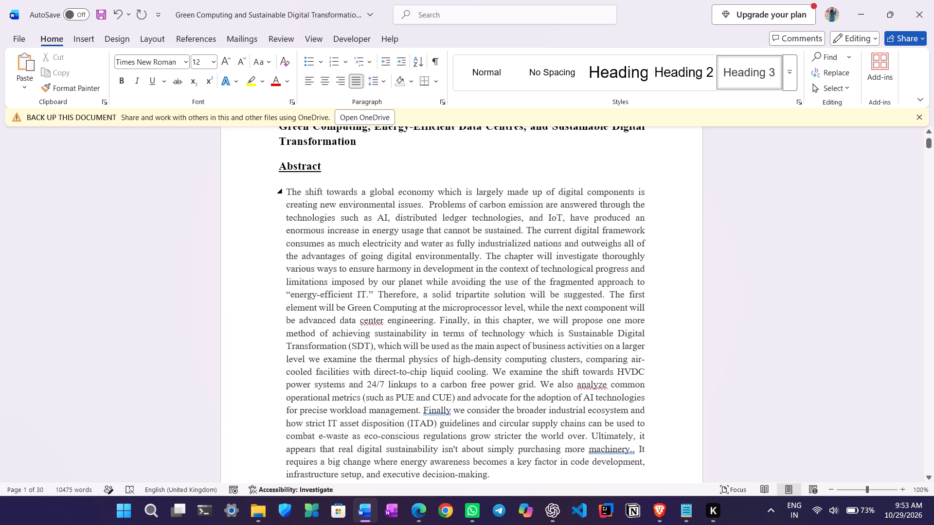
Reword "are answered" after "Problems of carbon emission" in the Abstract as "which can be answered".
left_click(599, 202)
key("Left")
key("BackSpace")
key("BackSpace")
key("BackSpace")
key("BackSpace")
key("BackSpace")
key("BackSpace")
key("BackSpace")
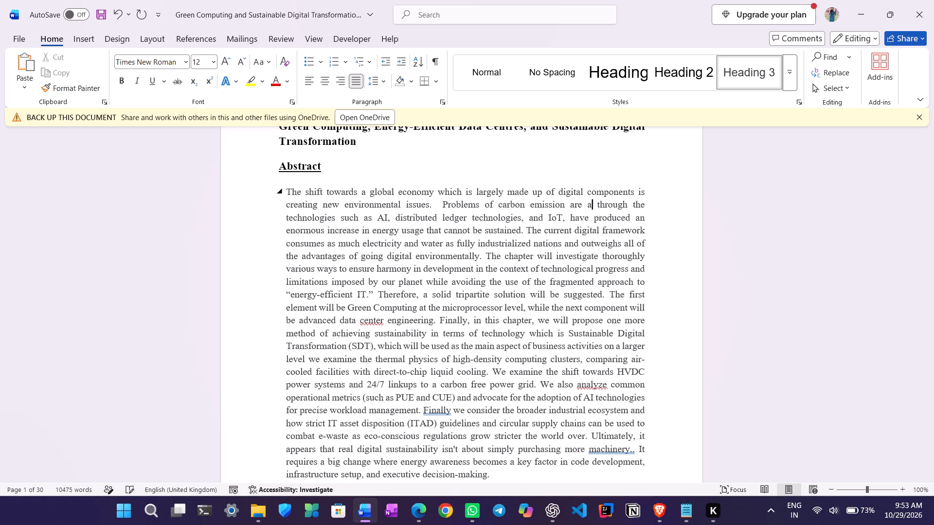
key("BackSpace")
key("BackSpace")
key("BackSpace")
key("BackSpace")
key("BackSpace")
type("which can be answee")
key("BackSpace")
type("red")
key("space")
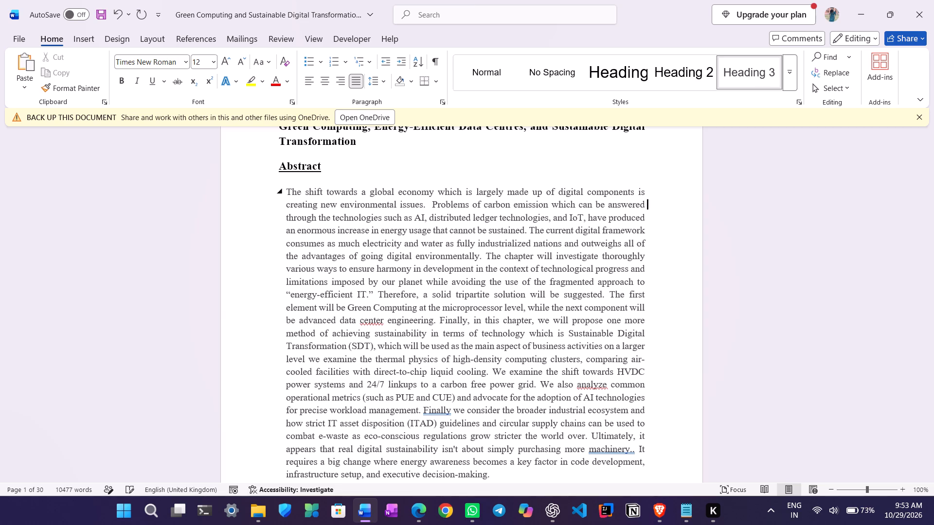
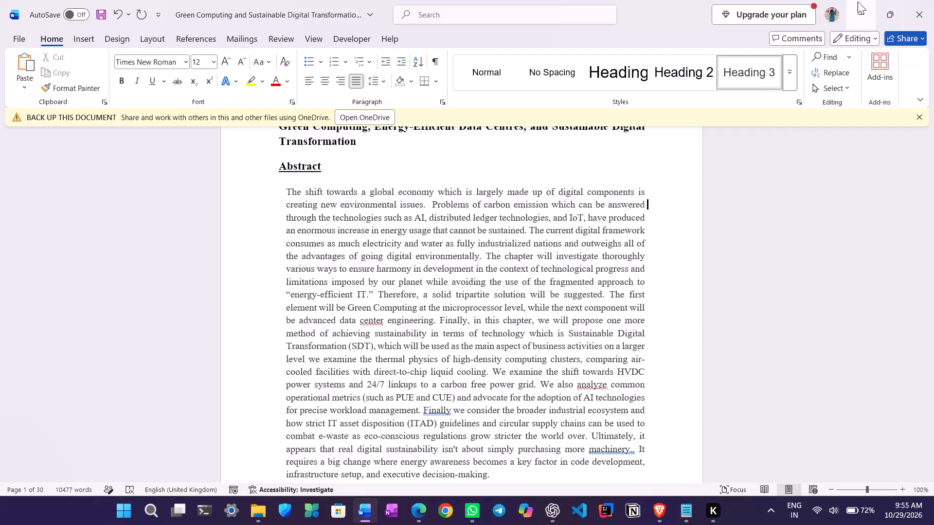
In File Explorer, search the Desktop for "aes" and open the "AES algorithm Research Paper" Word document stored in OneDrive Documents.
left_click(858, 1)
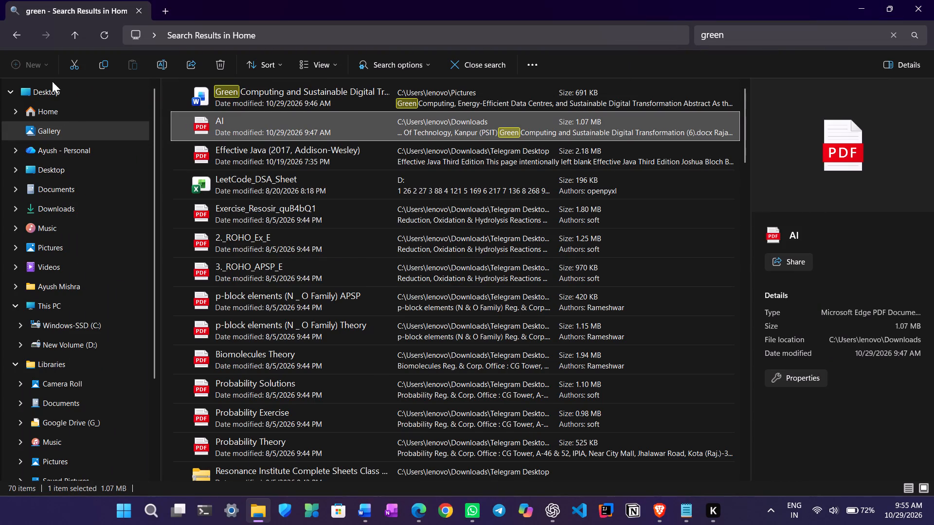
left_click(37, 98)
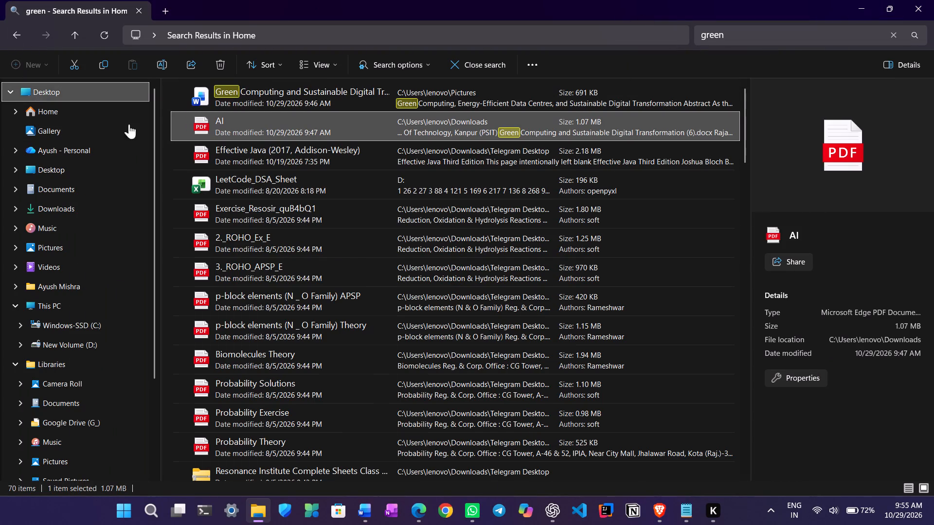
left_click(802, 27)
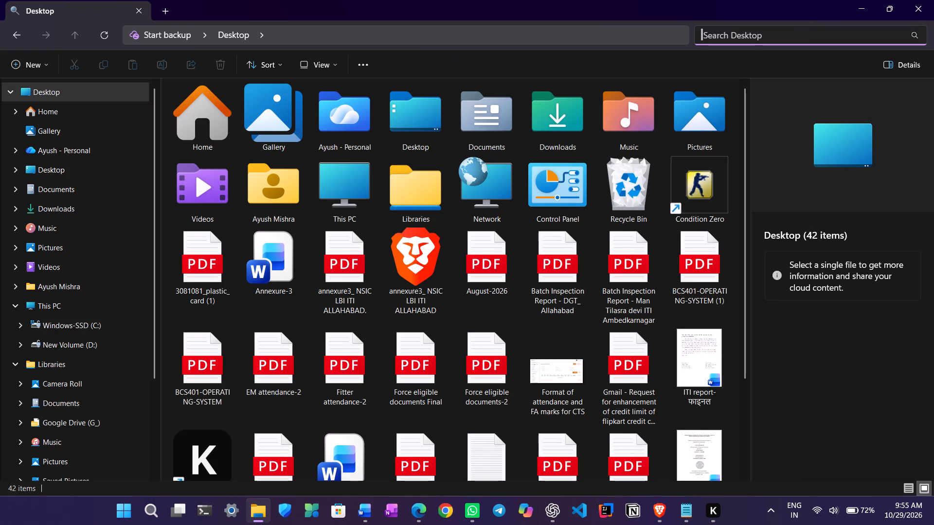
type("aes")
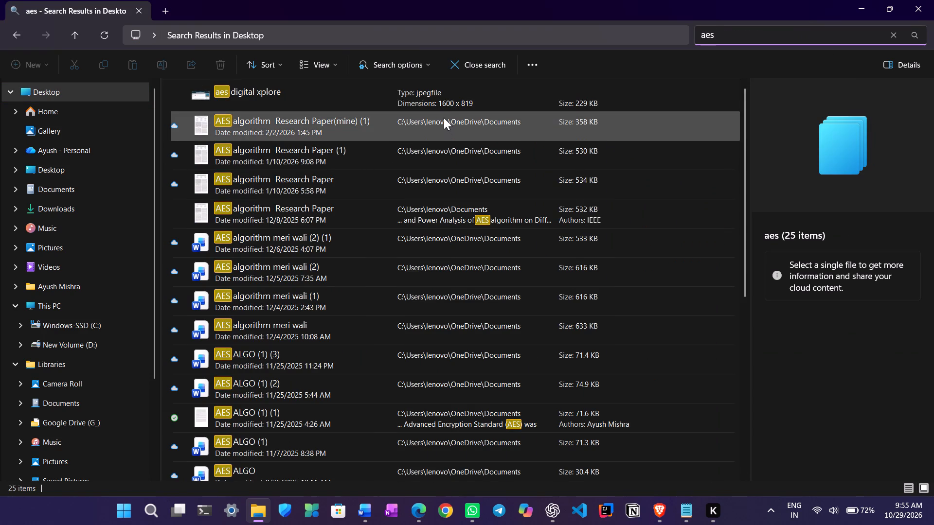
left_click(391, 172)
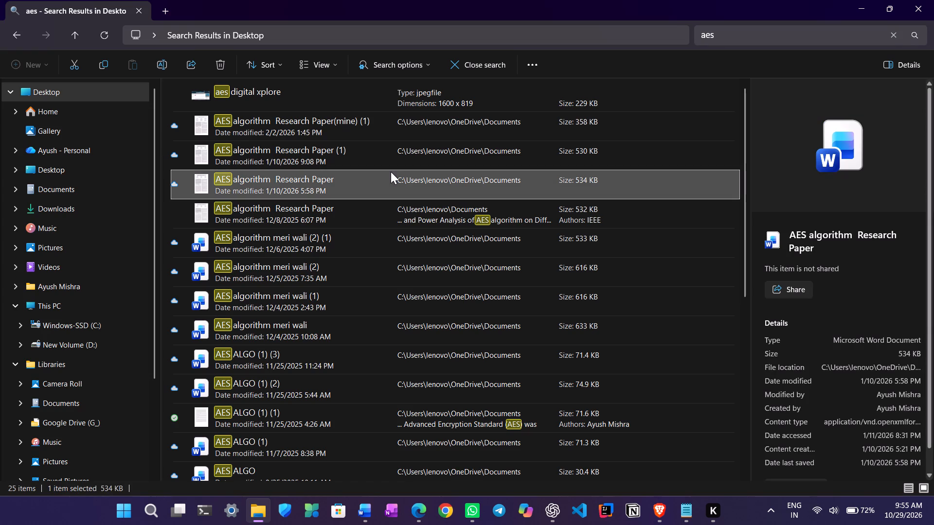
left_click(391, 172)
double_click(352, 188)
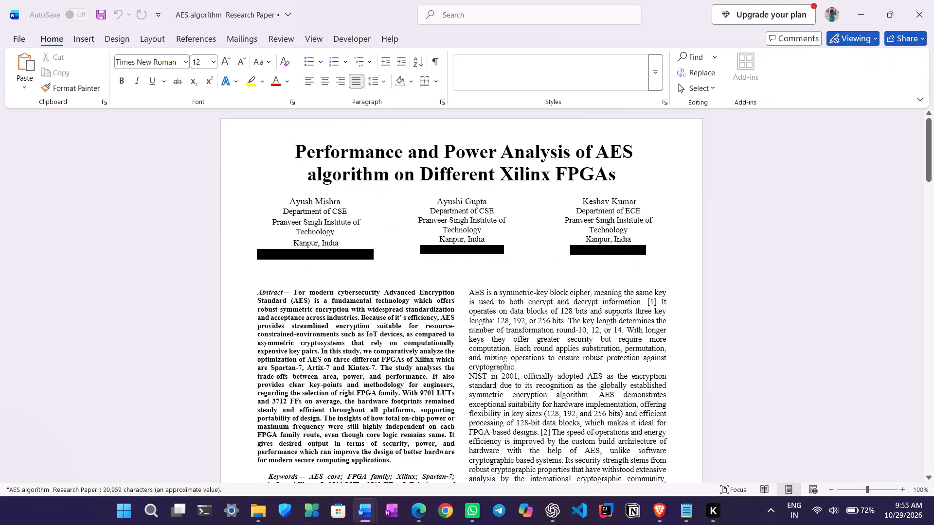
Skim the AES research paper from its Abstract through the implementation results, comparative analysis and conclusion to the reference list.
scroll(380, 190, "down", 1)
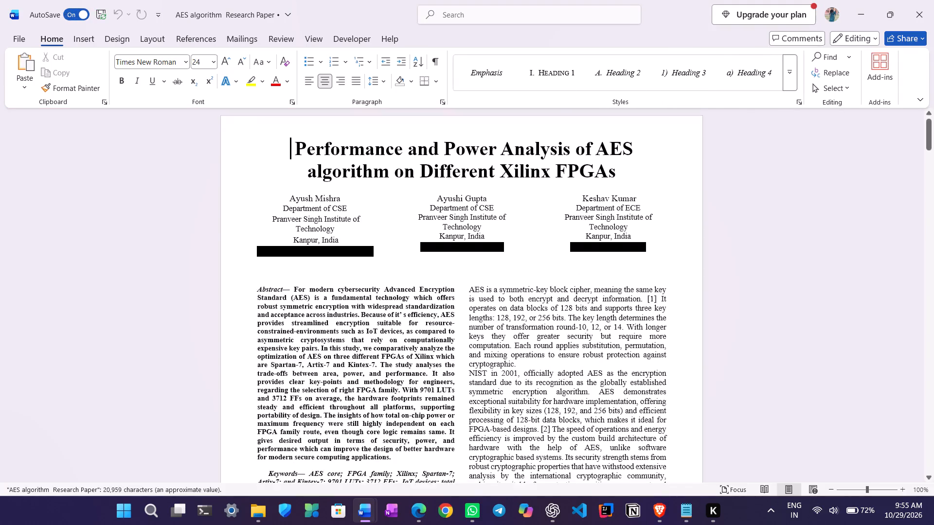
scroll(380, 190, "down", 1)
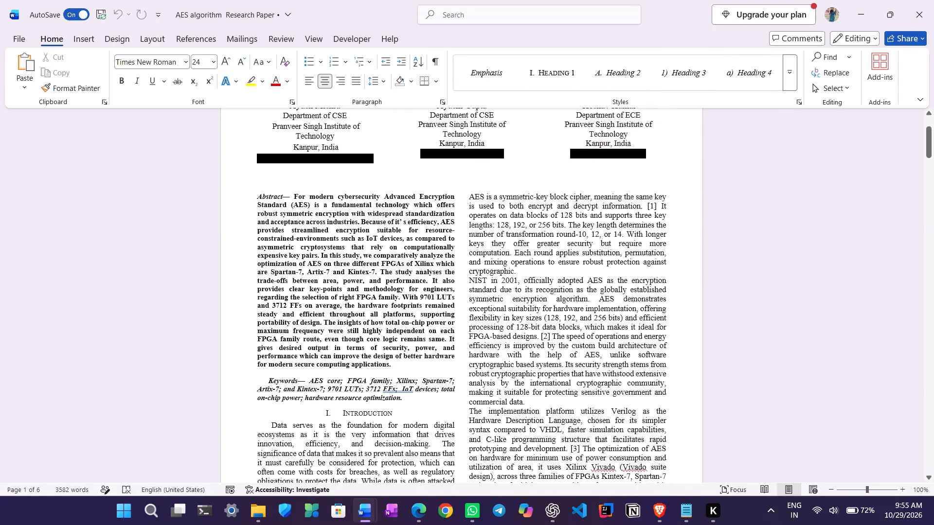
scroll(379, 185, "down", 2)
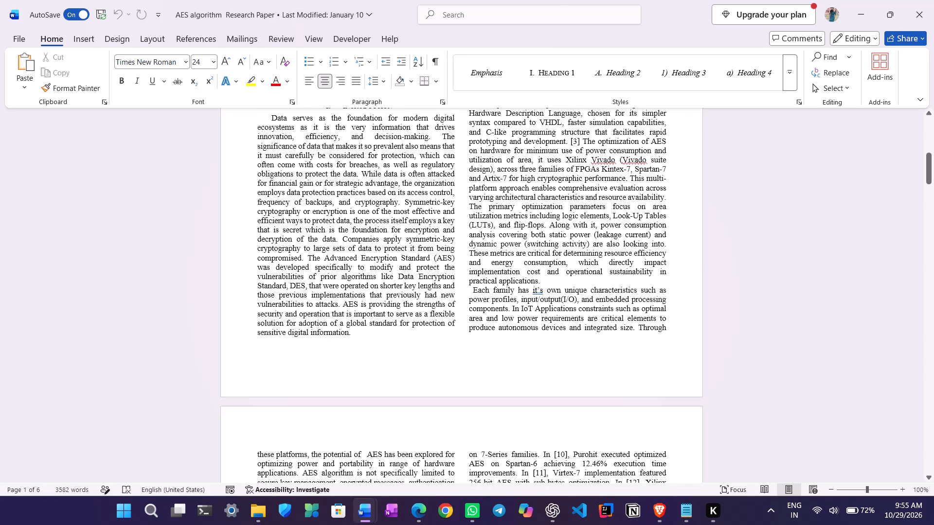
scroll(379, 235, "up", 1)
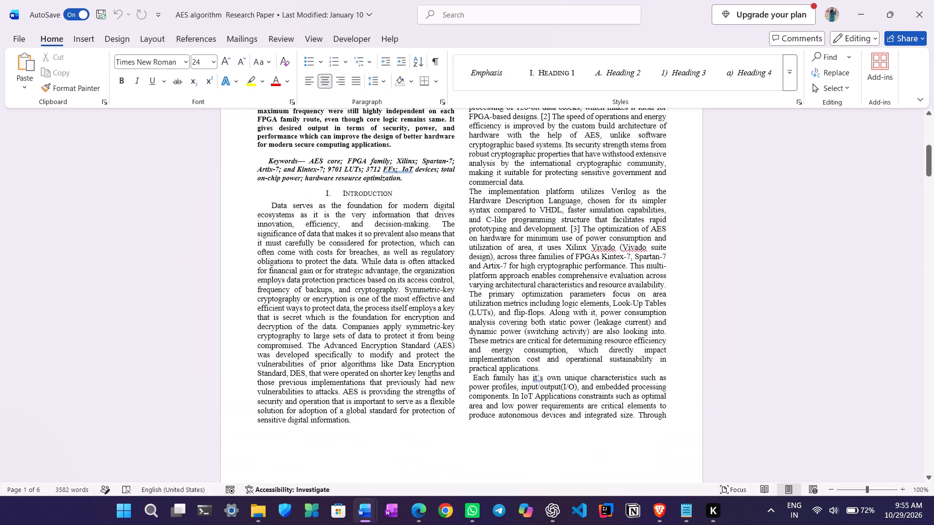
key("Down")
key("Down")
key("Down")
key("Down")
key("Down")
key("Down")
key("Down")
key("Down")
key("Down")
key("Down")
key("Down")
key("Down")
key("Down")
key("Down")
key("Down")
key("Down")
key("Down")
key("Down")
key("Down")
key("Down")
key("Down")
key("Down")
key("Down")
key("Down")
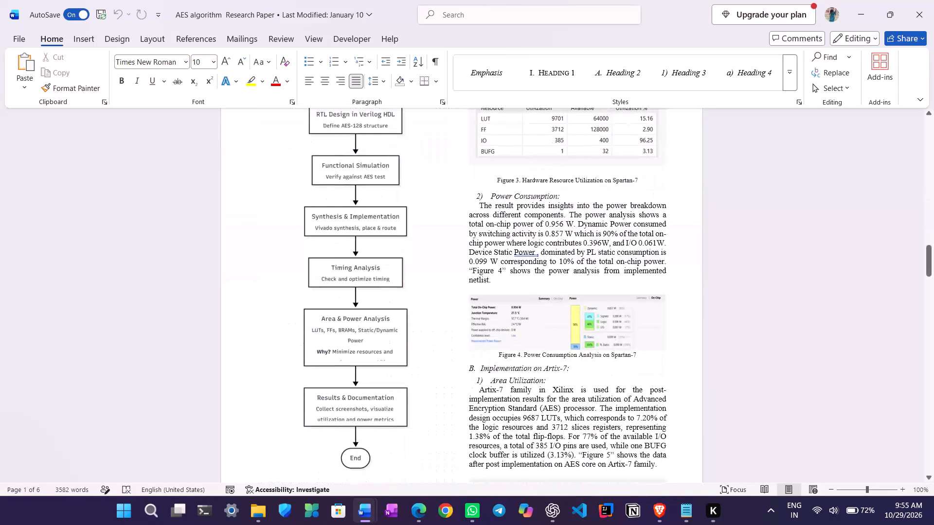
key("Down")
key("Down")
key("Down")
key("Down")
key("Down")
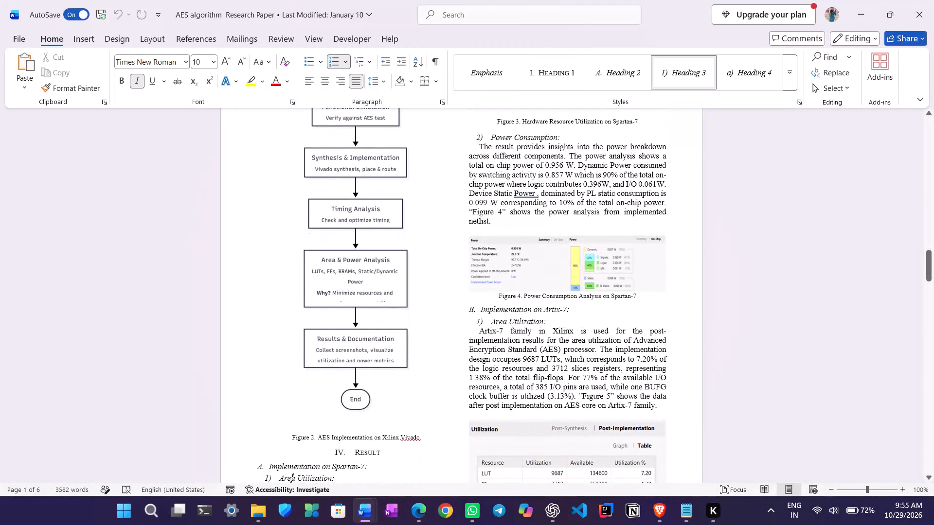
key("Down")
key("Down")
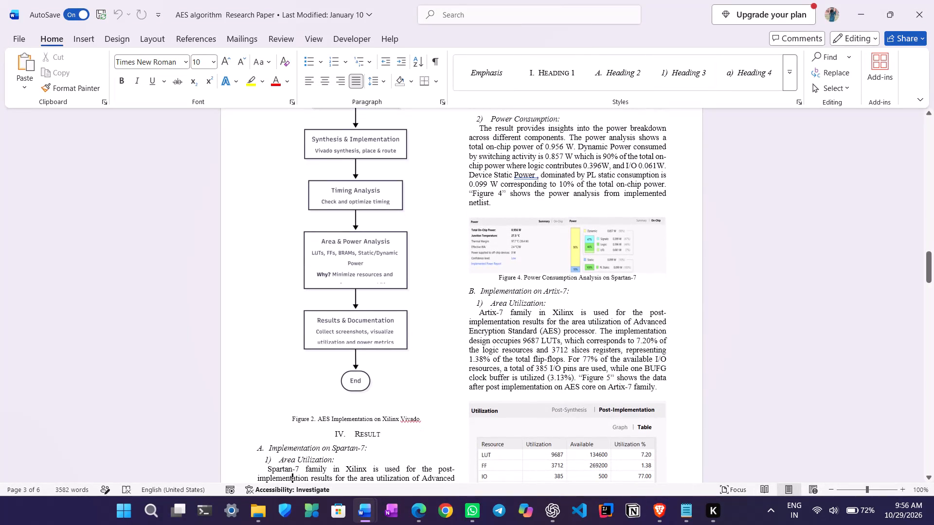
scroll(379, 235, "up", 2)
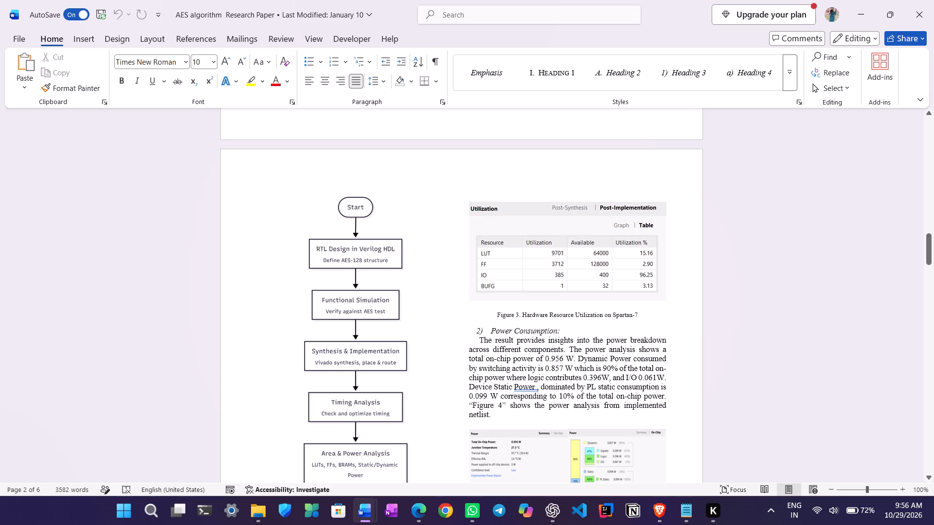
scroll(379, 235, "down", 3)
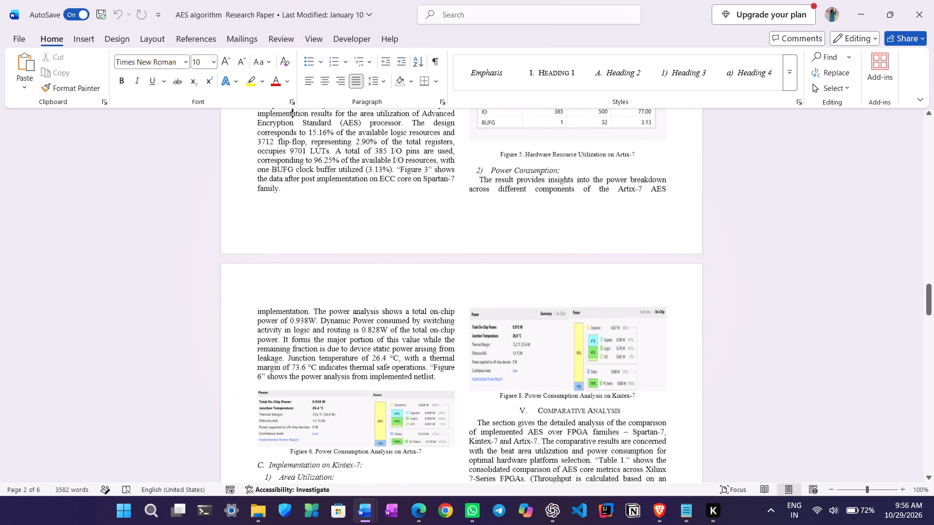
scroll(379, 235, "down", 3)
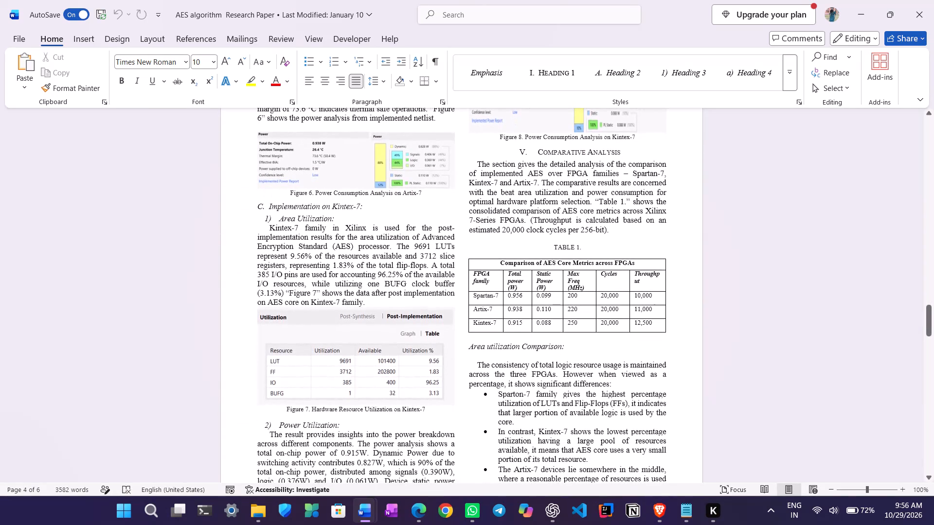
scroll(379, 235, "down", 2)
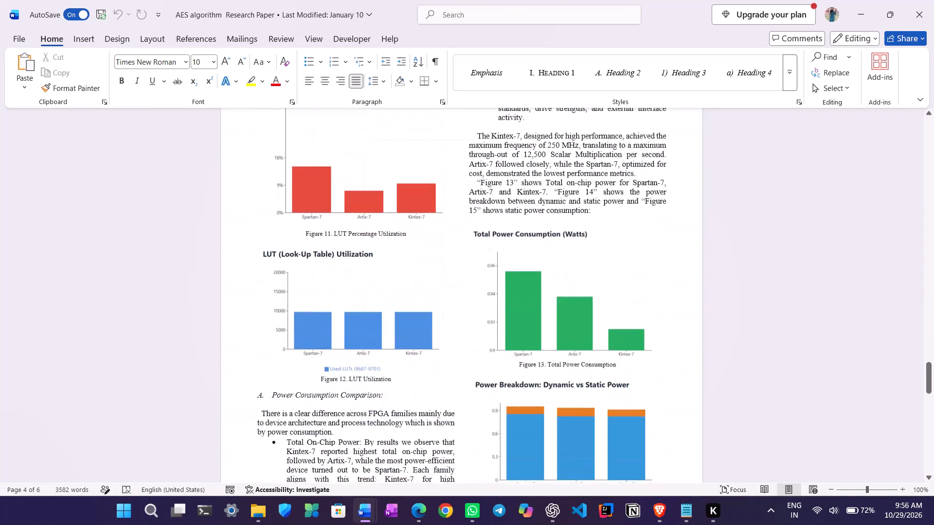
scroll(379, 235, "down", 4)
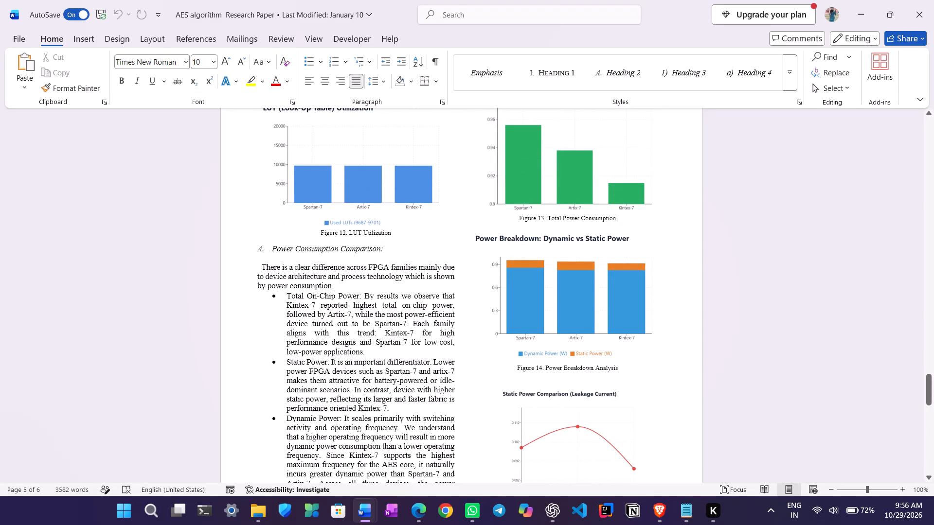
scroll(379, 235, "down", 1)
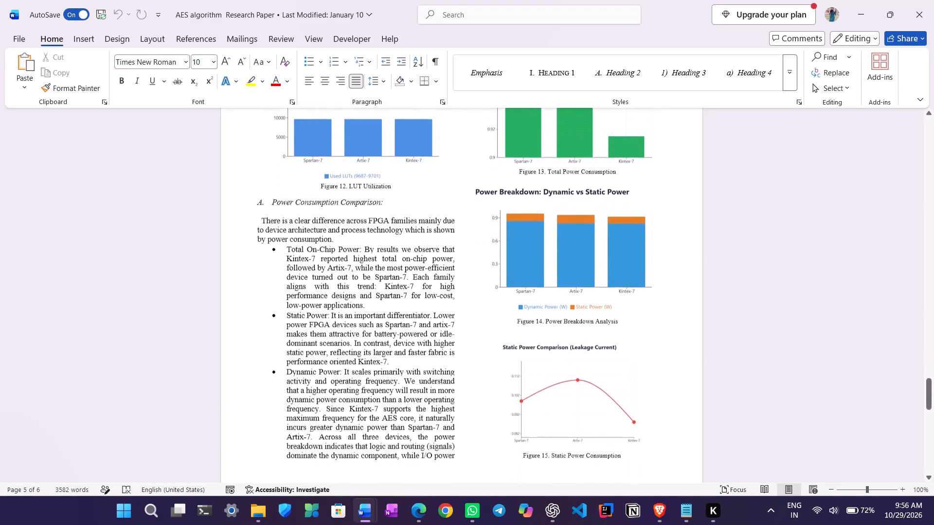
scroll(379, 235, "down", 3)
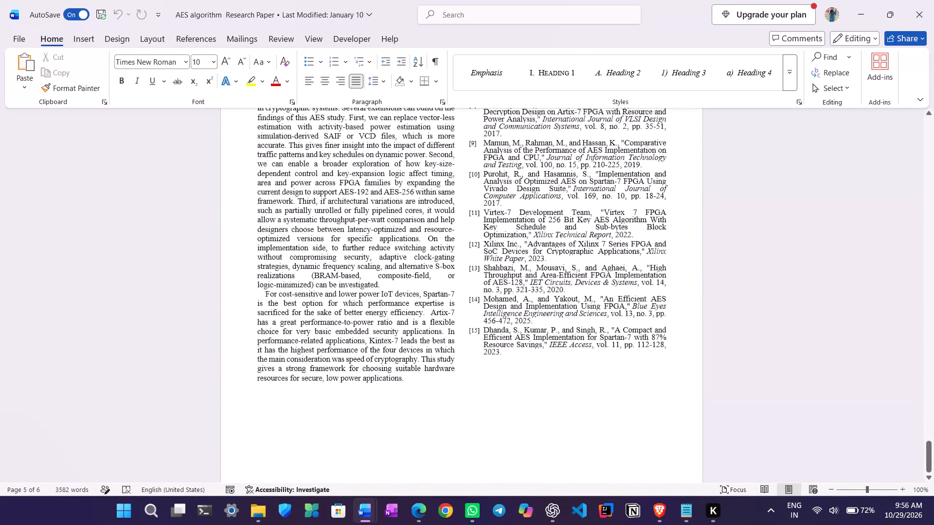
scroll(379, 235, "down", 2)
Go back to the start of the AES paper and examine its Introduction, Related Work and Design and Implementation text more closely.
scroll(379, 235, "up", 5)
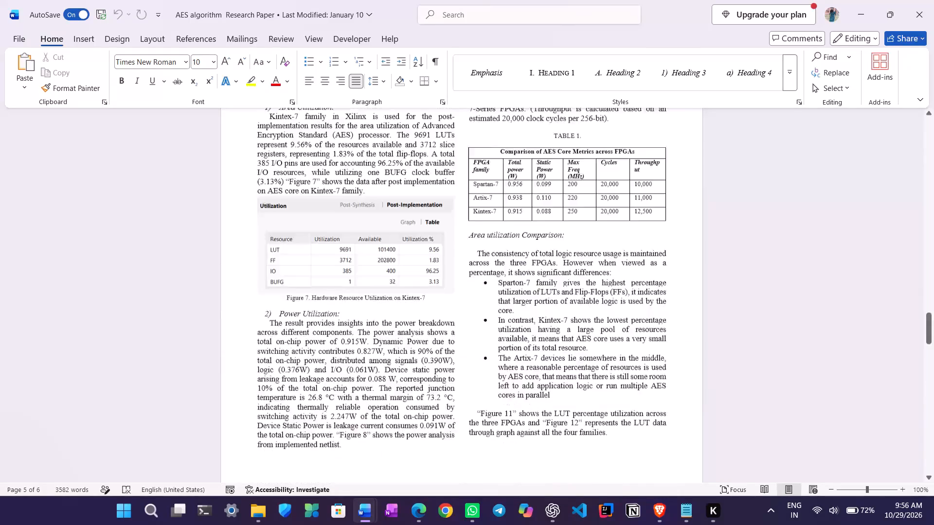
scroll(379, 235, "up", 9)
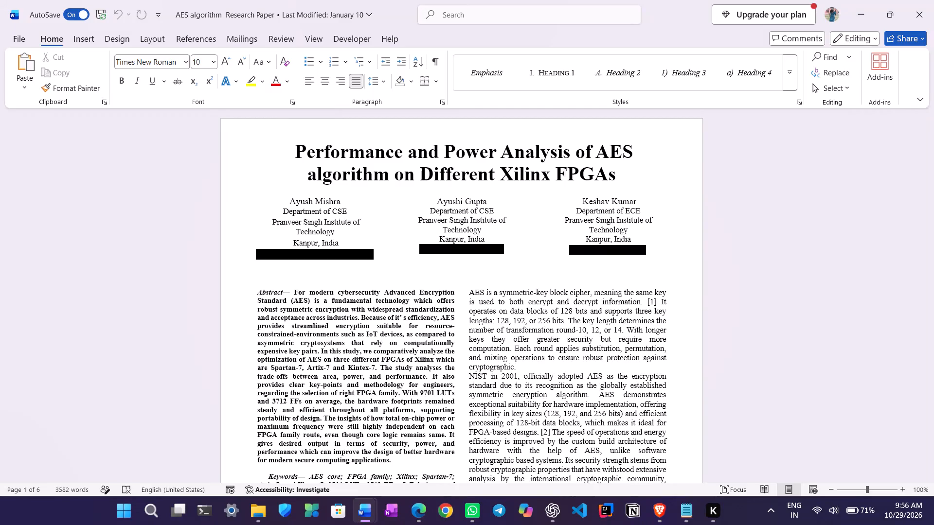
scroll(379, 235, "down", 8)
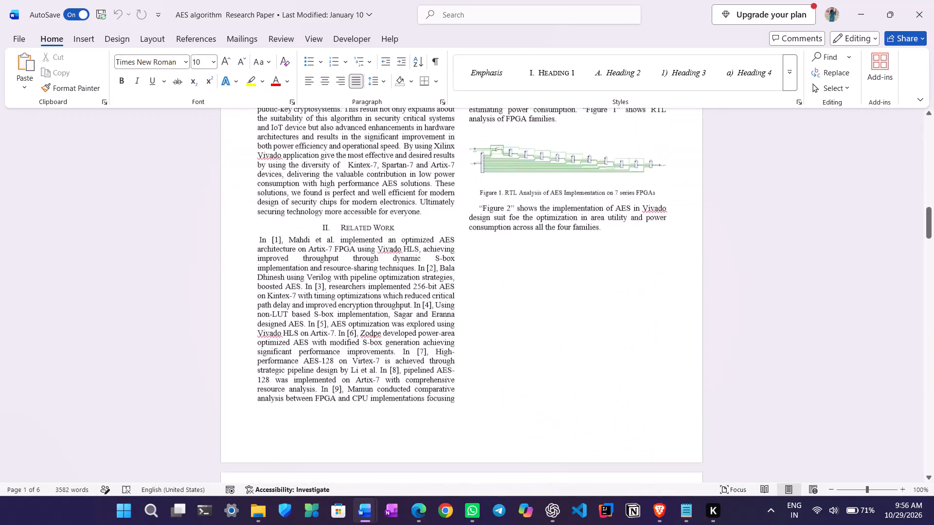
scroll(379, 235, "up", 1)
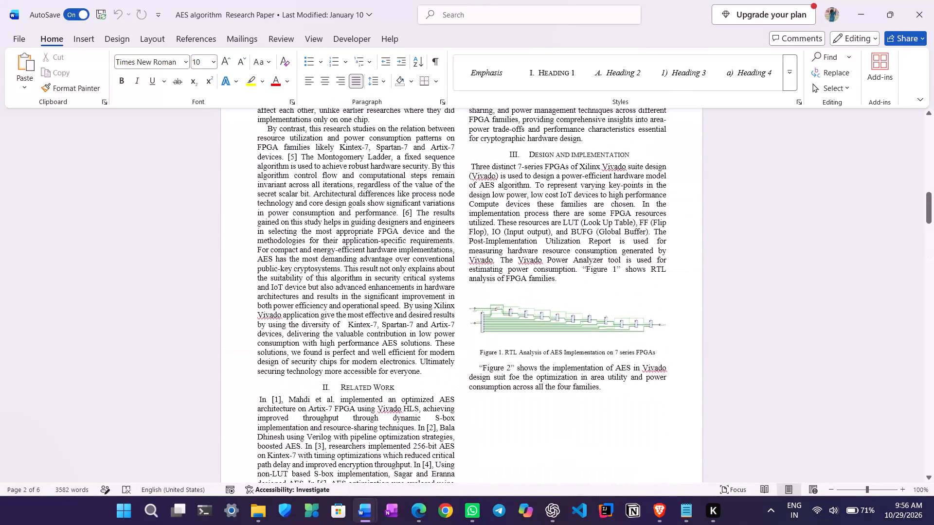
scroll(379, 235, "up", 3, "ctrl")
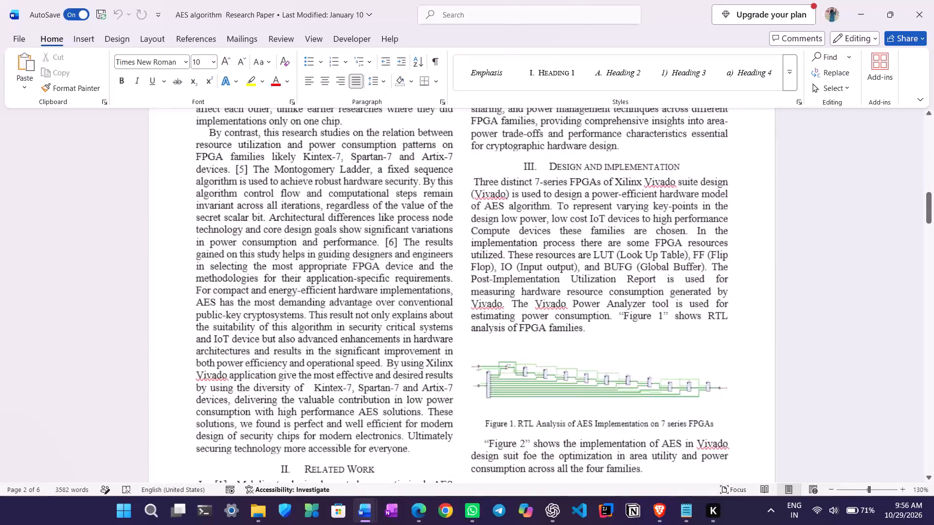
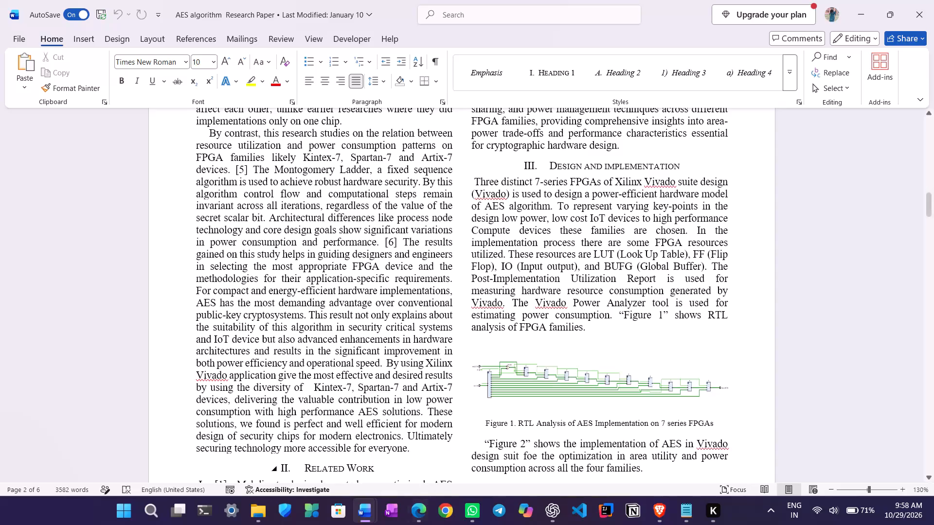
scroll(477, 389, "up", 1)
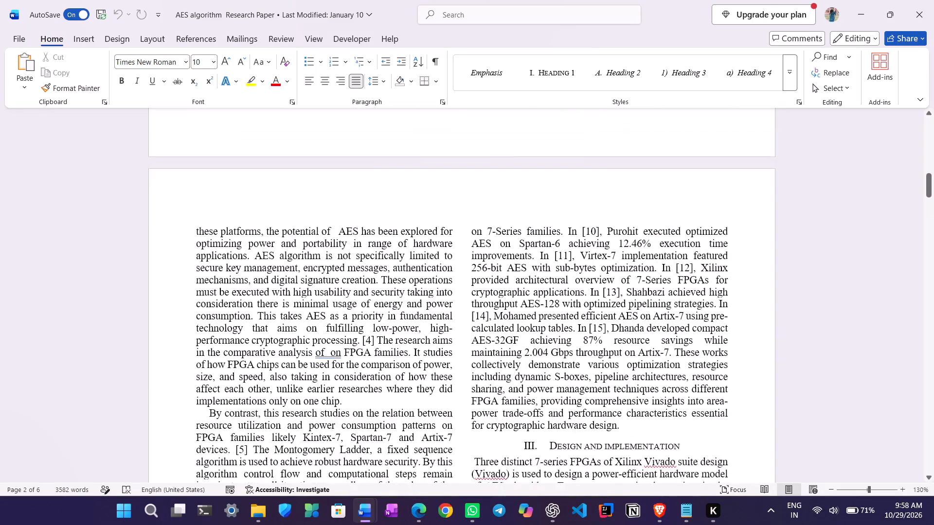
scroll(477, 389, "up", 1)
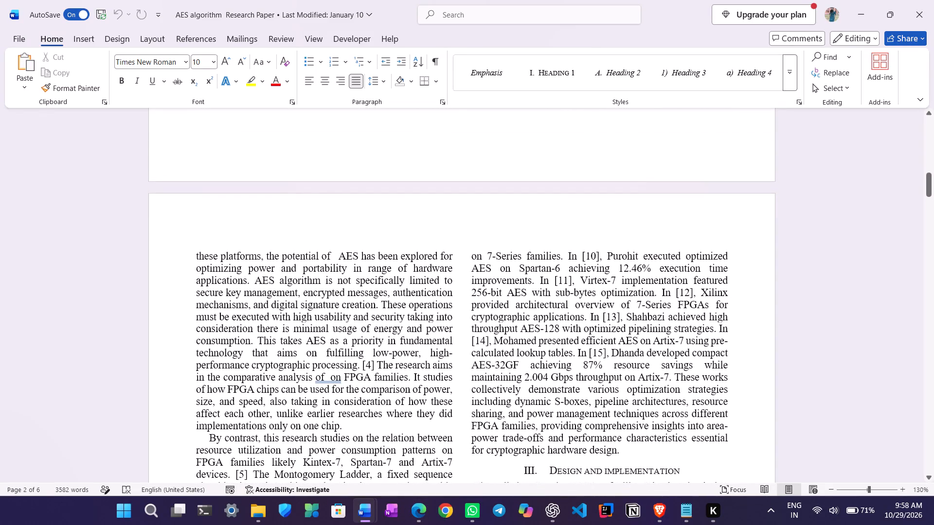
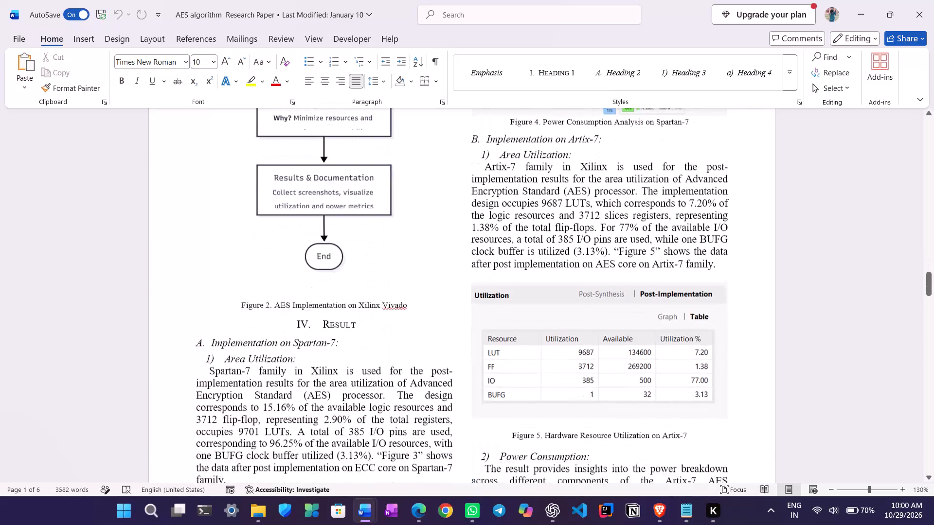
Skim the rest of the AES research paper through its conclusion and references, and return to the Green Computing document.
scroll(477, 389, "down", 7)
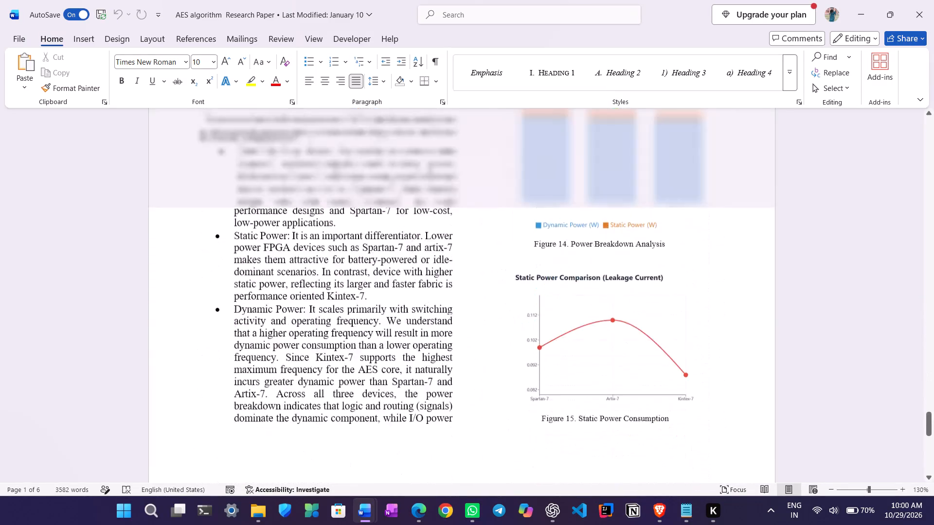
scroll(477, 389, "down", 3)
scroll(477, 389, "up", 3)
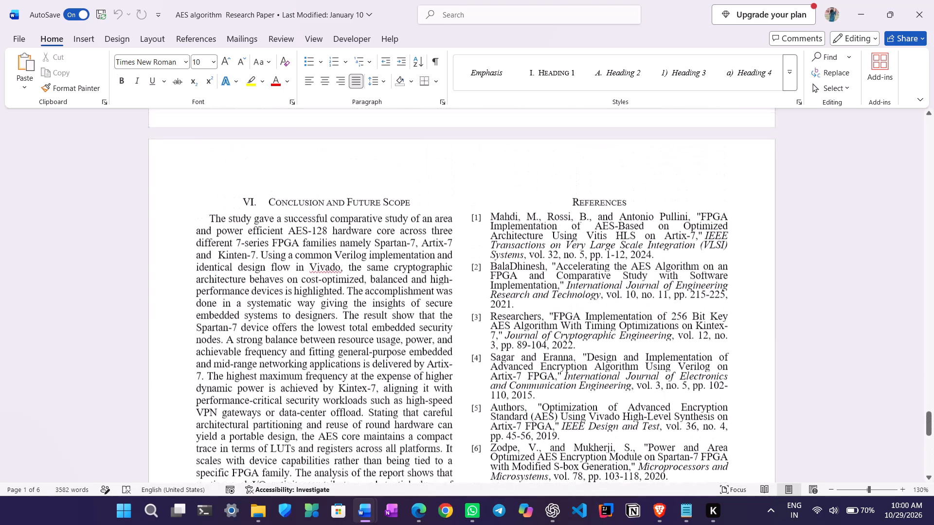
left_click(864, 0)
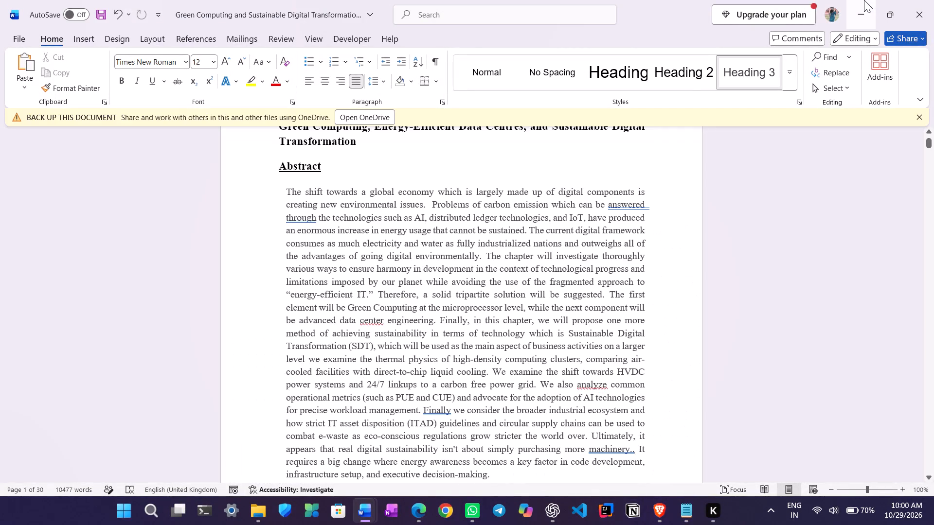
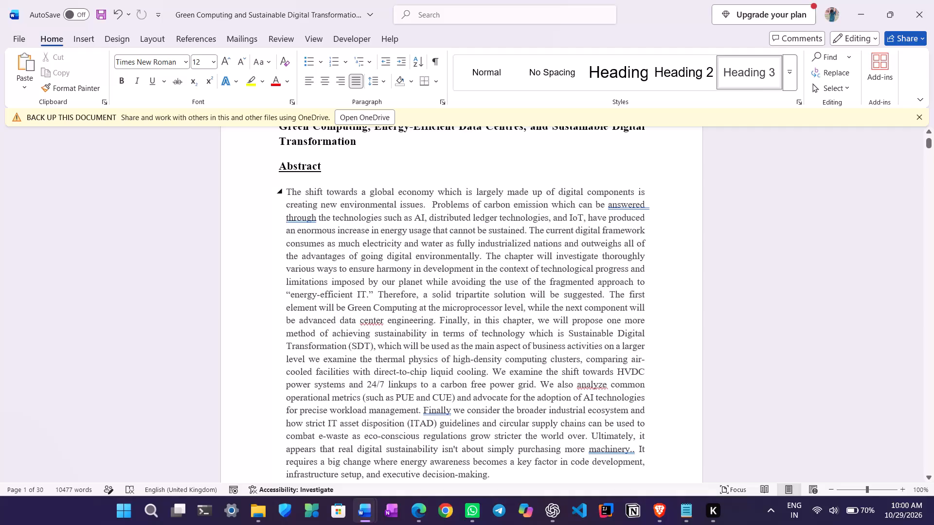
Delete the extra space after "answered" in the Abstract's second sentence.
key("BackSpace")
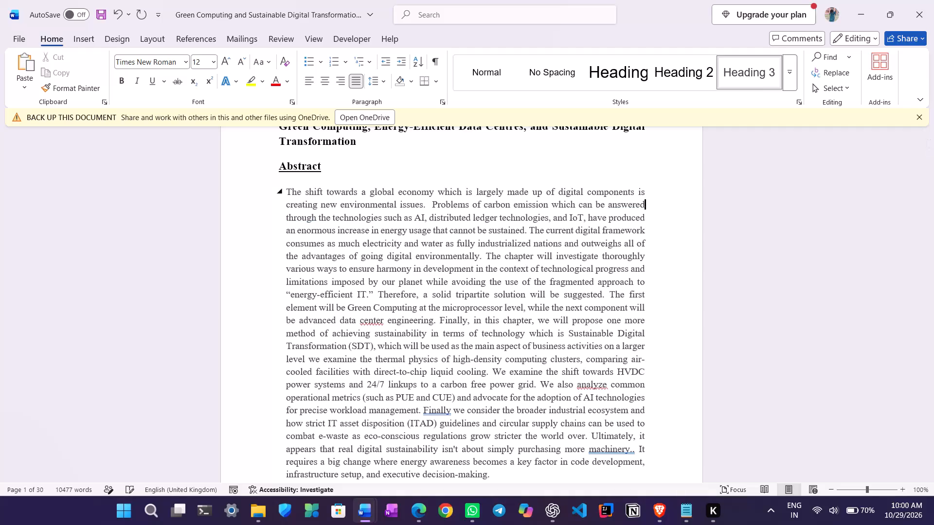
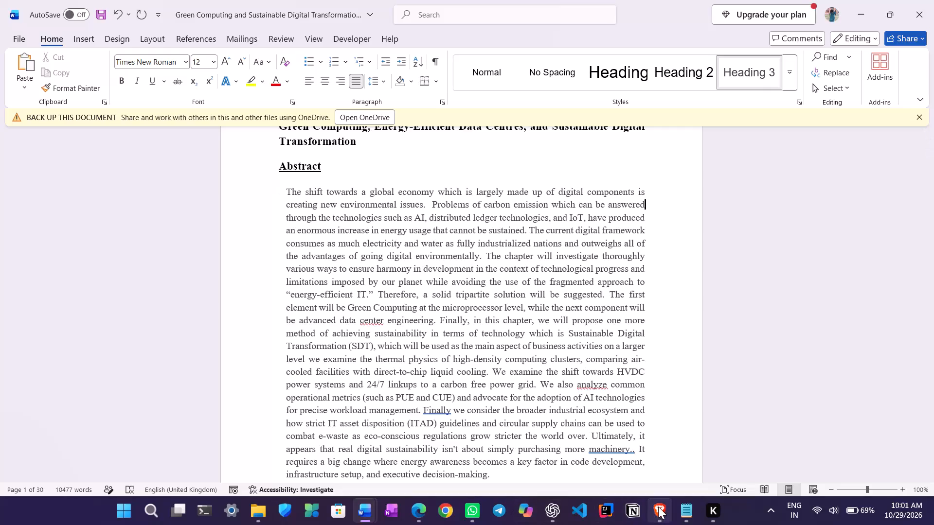
Switch to Brave, search the web for "other word for outweight", and look up synonyms for "outweigh".
left_click(659, 506)
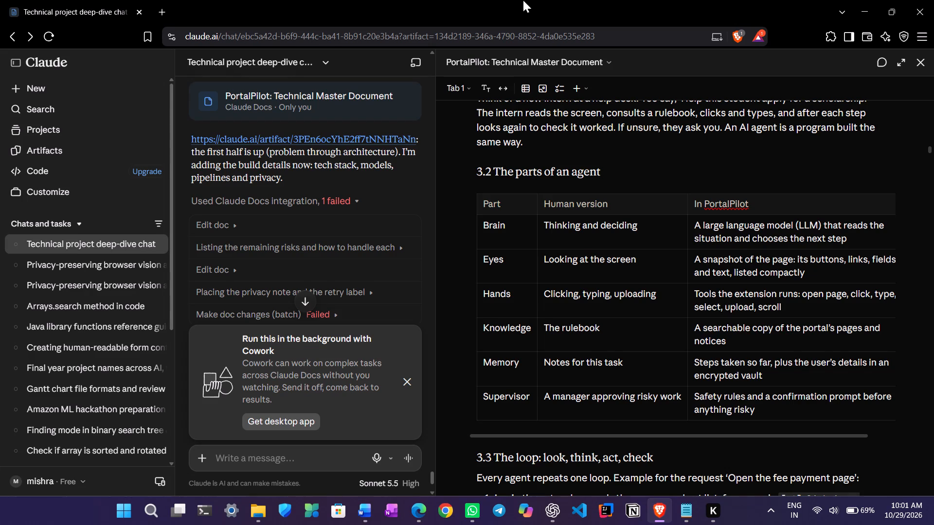
left_click(160, 11)
type("other word for outwieh")
key("BackSpace")
key("BackSpace")
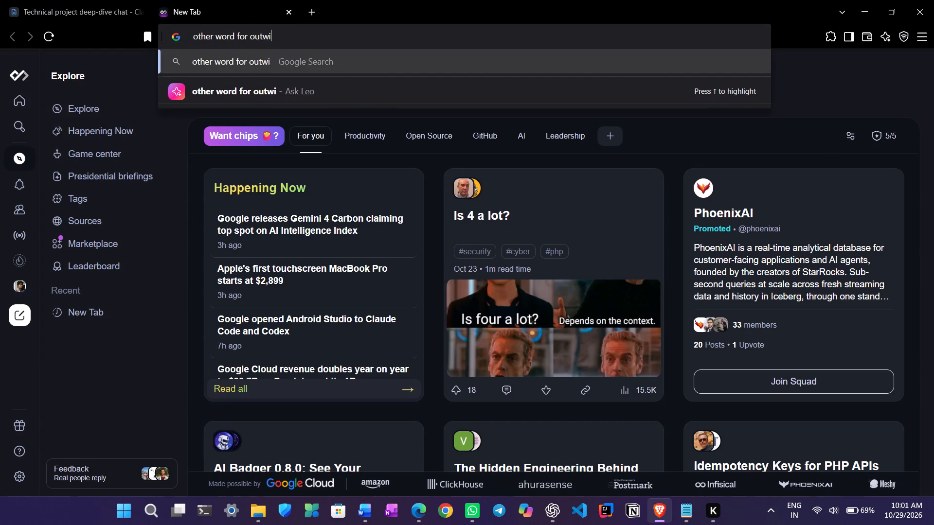
key("BackSpace")
key("BackSpace")
key("space")
key("BackSpace")
type("weh")
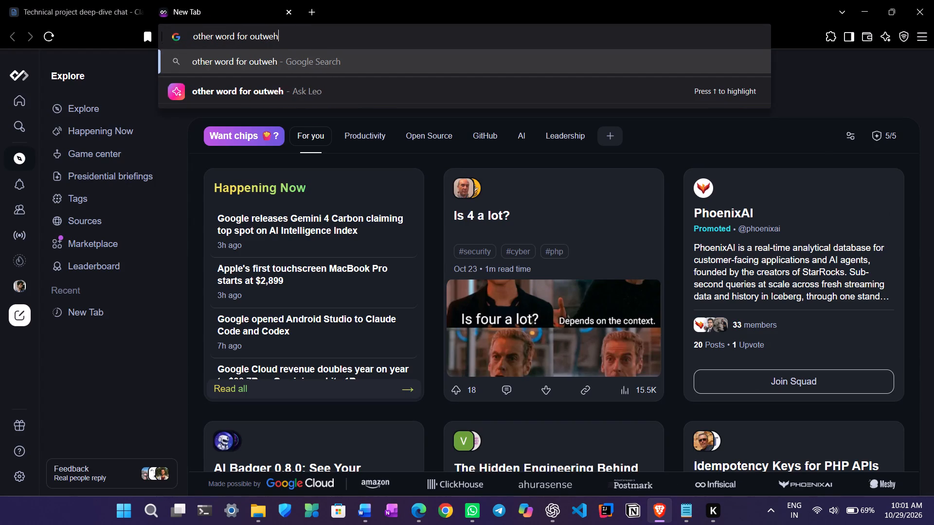
key("BackSpace")
key("BackSpace")
type("eight")
key("Return")
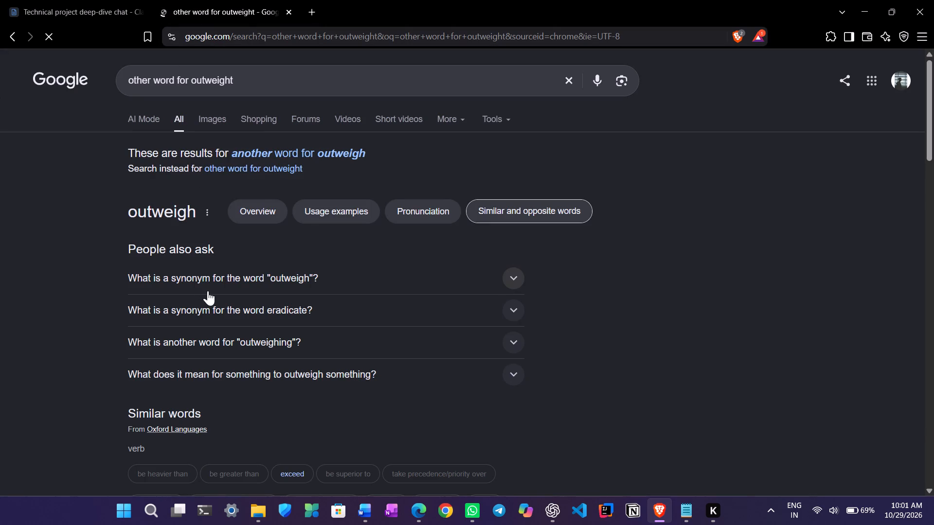
left_click(236, 281)
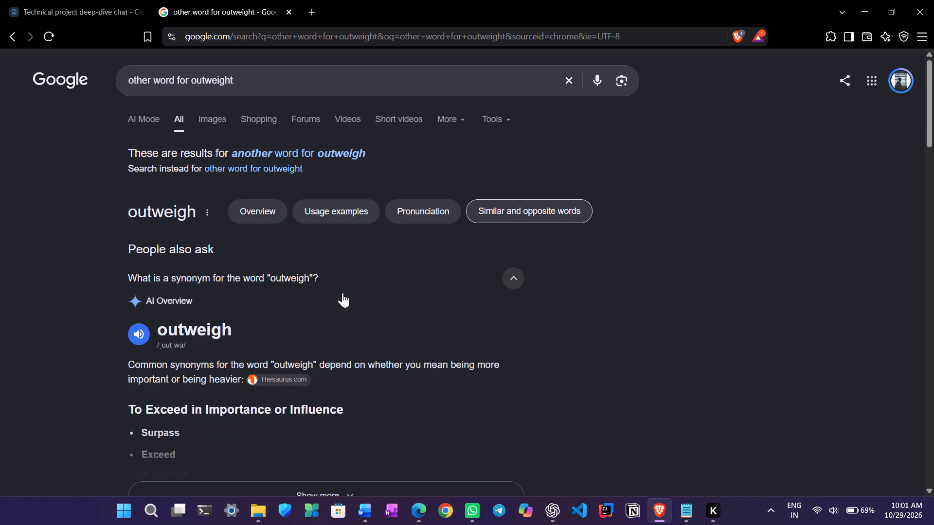
scroll(342, 293, "down", 1)
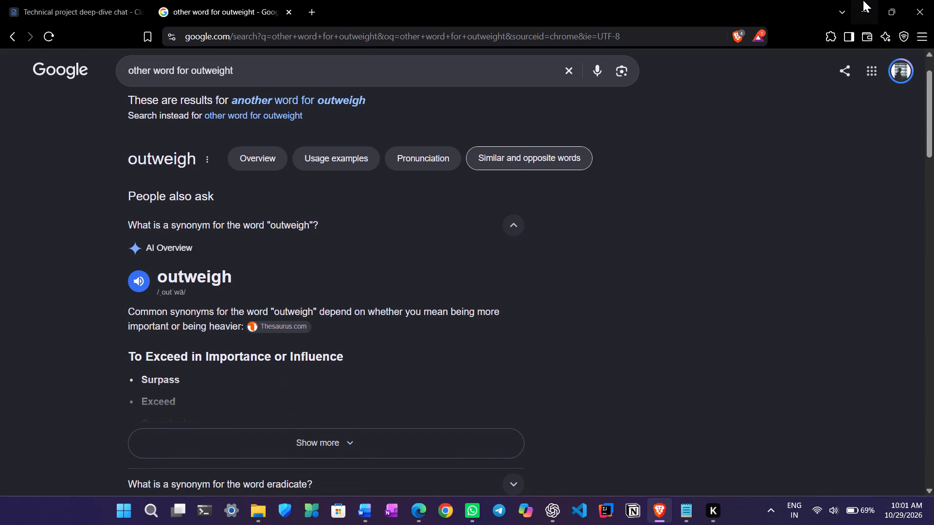
left_click(863, 0)
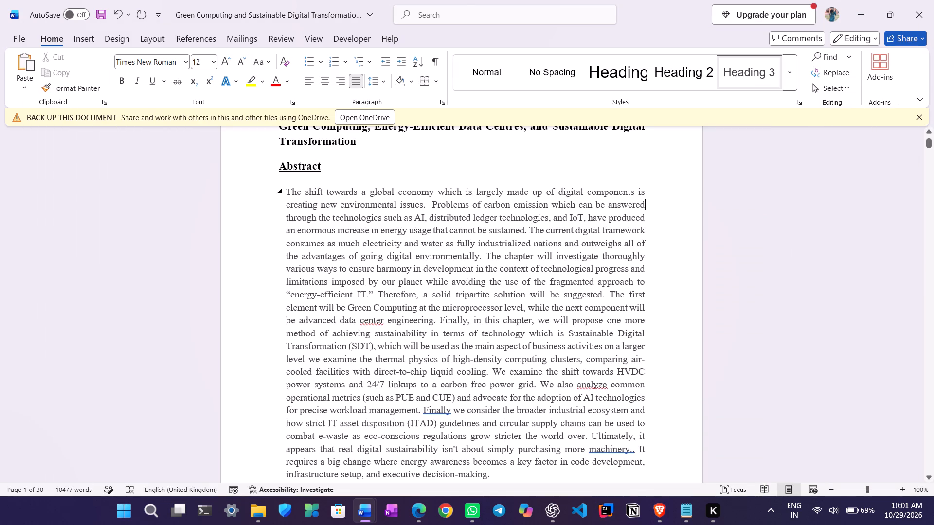
In the Word document's Abstract, replace "outweighs" with "surpass" in the sentence about the current digital framework.
left_click(618, 245)
key("Right")
key("BackSpace")
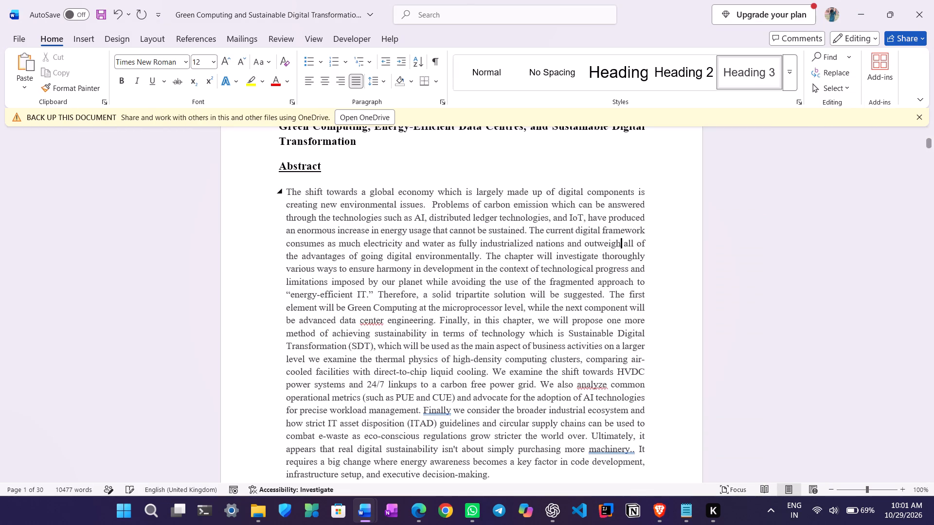
key("BackSpace")
key("BackSpace")
key("BackSpace")
key("BackSpace")
key("BackSpace")
key("BackSpace")
key("BackSpace")
key("BackSpace")
type("surpass")
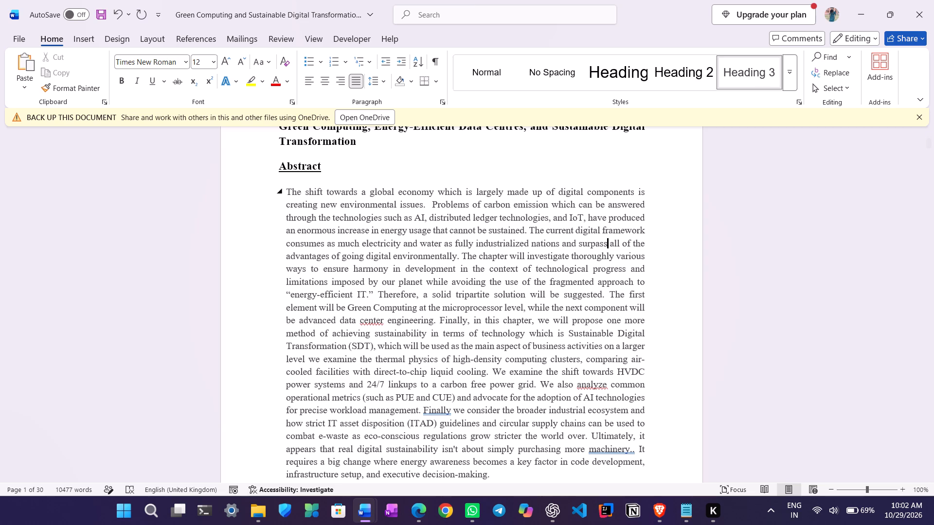
Copy the Abstract sentence running from "The chapter will investigate thoroughly" through "energy-efficient IT.".
left_click_drag(461, 253, 484, 265)
left_click_drag(484, 265, 412, 297)
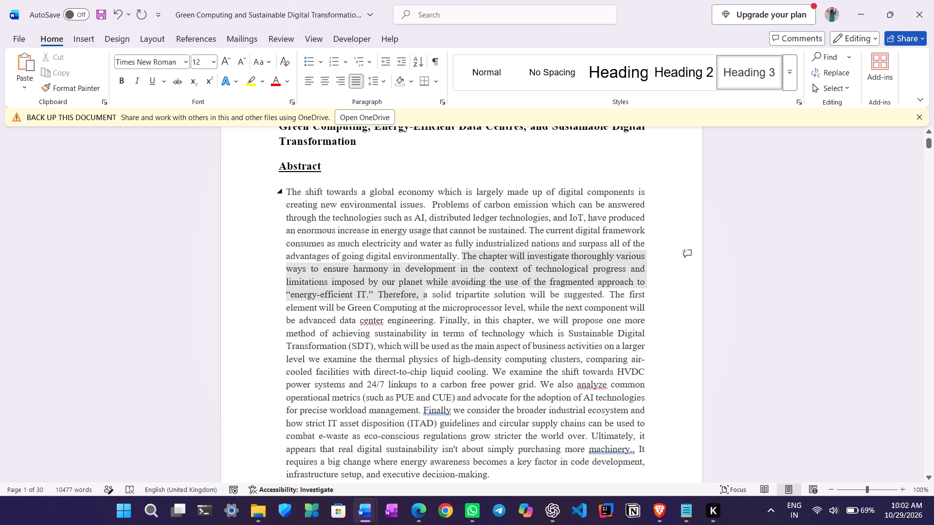
left_click_drag(412, 297, 372, 297)
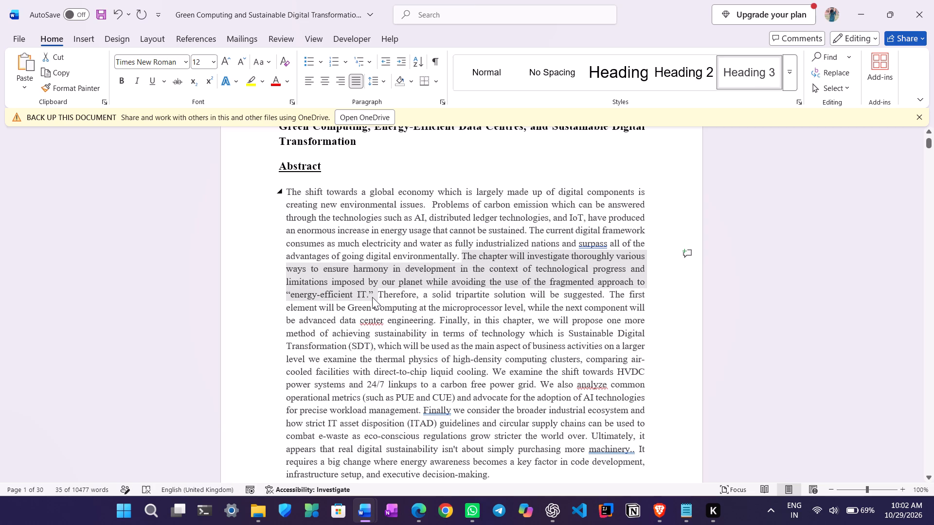
key("ctrl+c")
Delete the Abstract sentence from "The chapter will investigate" through "energy-efficient IT.", leaving one space before "Therefore".
left_click(372, 297)
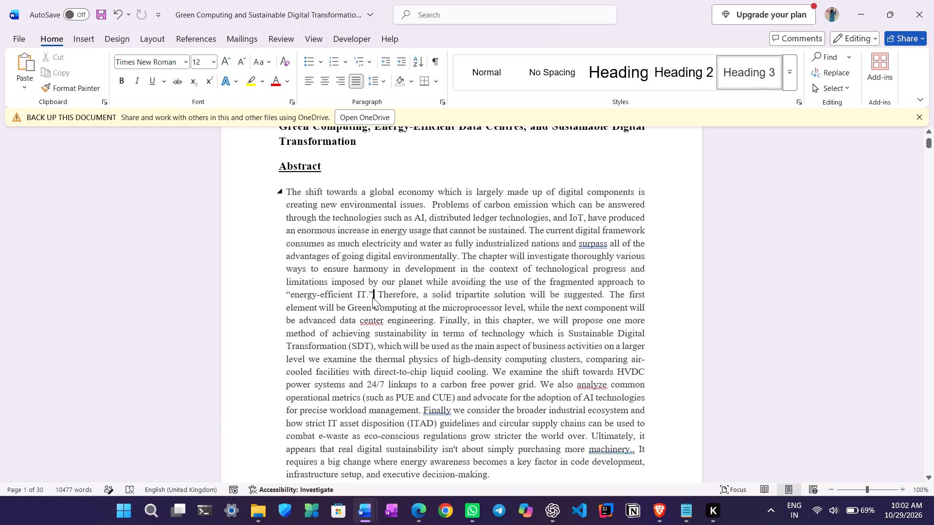
key("BackSpace")
key("BackSpace")
key("BackSpace")
key("BackSpace")
key("BackSpace")
key("BackSpace")
key("BackSpace")
key("BackSpace")
key("BackSpace")
key("BackSpace")
key("BackSpace")
key("BackSpace")
key("BackSpace")
key("BackSpace")
key("BackSpace")
key("BackSpace")
key("BackSpace")
key("BackSpace")
key("BackSpace")
key("BackSpace")
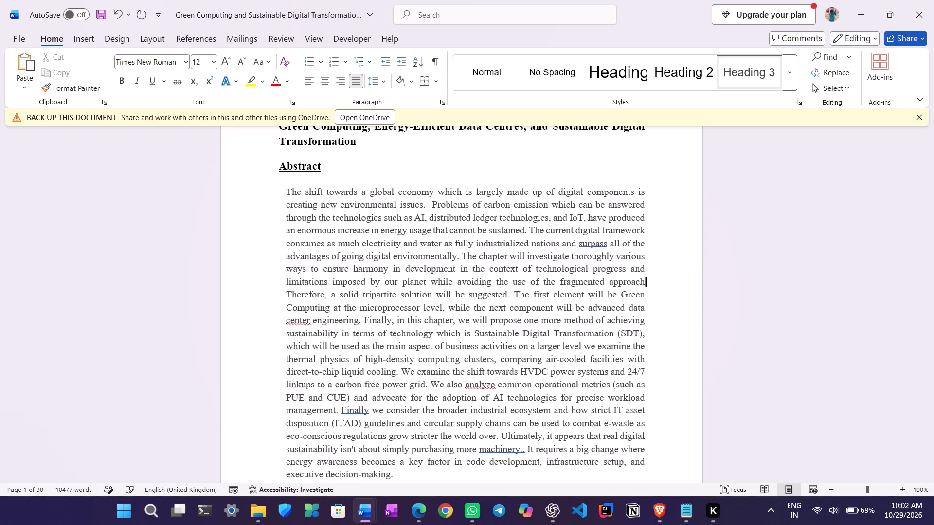
key("BackSpace")
key("BackSpace")
key("BackSpace")
key("BackSpace")
key("BackSpace")
key("BackSpace")
key("BackSpace")
key("BackSpace")
key("BackSpace")
key("BackSpace")
key("BackSpace")
key("BackSpace")
key("BackSpace")
key("BackSpace")
key("BackSpace")
key("BackSpace")
key("BackSpace")
key("BackSpace")
key("BackSpace")
key("BackSpace")
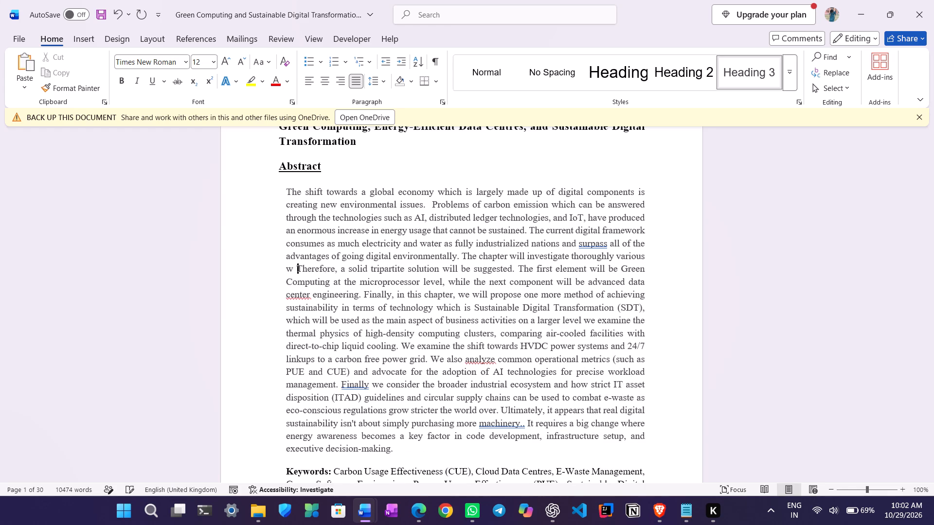
key("BackSpace")
key("BackSpace")
key("BackSpace")
key("BackSpace")
key("BackSpace")
key("BackSpace")
key("BackSpace")
key("BackSpace")
key("BackSpace")
key("BackSpace")
key("BackSpace")
key("BackSpace")
key("BackSpace")
key("BackSpace")
key("BackSpace")
key("BackSpace")
key("BackSpace")
key("BackSpace")
key("BackSpace")
key("BackSpace")
key("BackSpace")
key("BackSpace")
key("BackSpace")
key("BackSpace")
key("BackSpace")
key("BackSpace")
key("BackSpace")
key("BackSpace")
key("BackSpace")
key("BackSpace")
key("BackSpace")
key("BackSpace")
key("BackSpace")
key("BackSpace")
key("BackSpace")
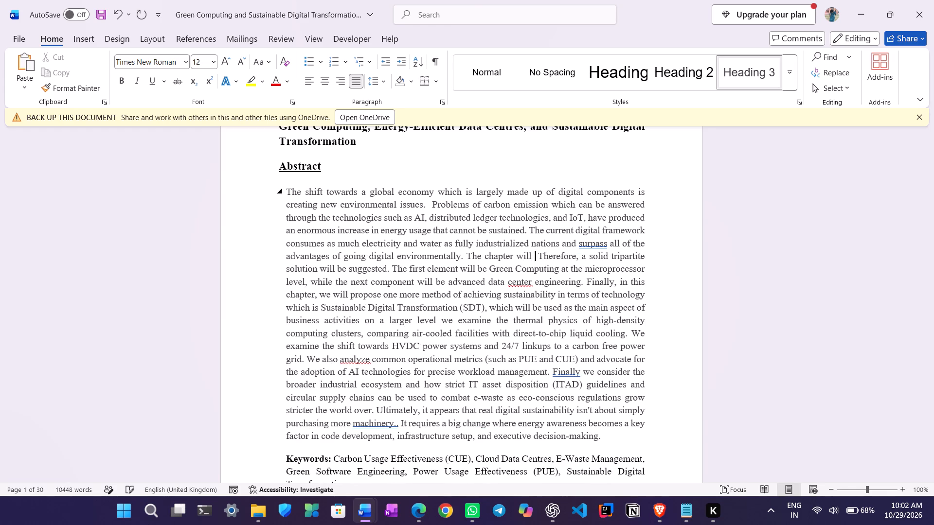
key("BackSpace")
key("BackSpace")
key("BackSpace")
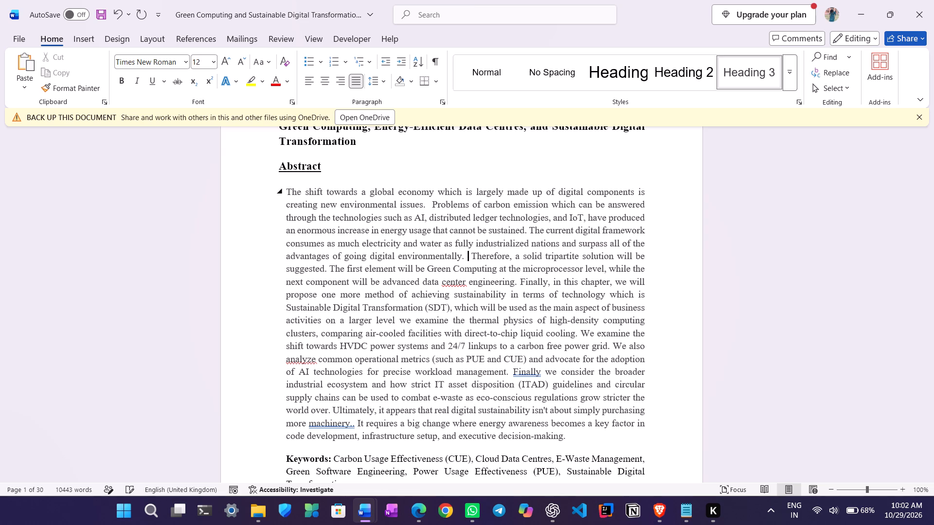
key("BackSpace")
key("Delete")
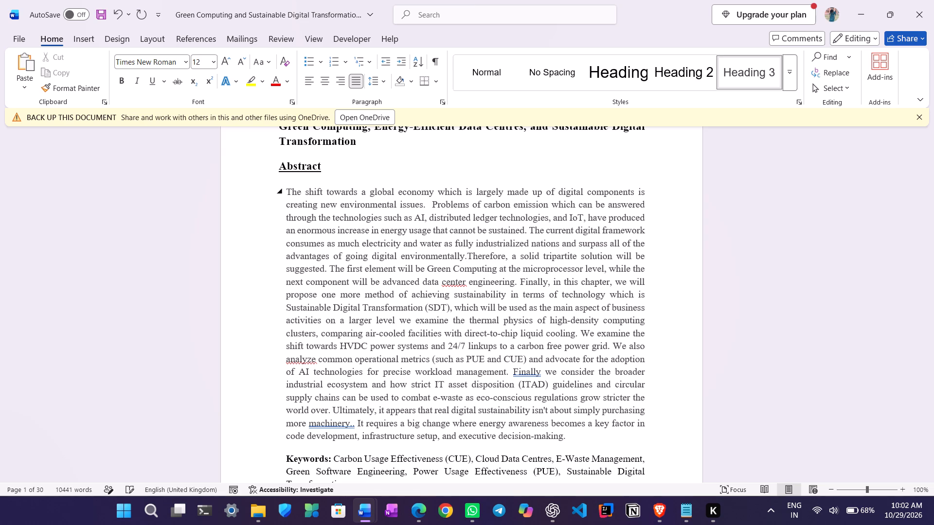
key("space")
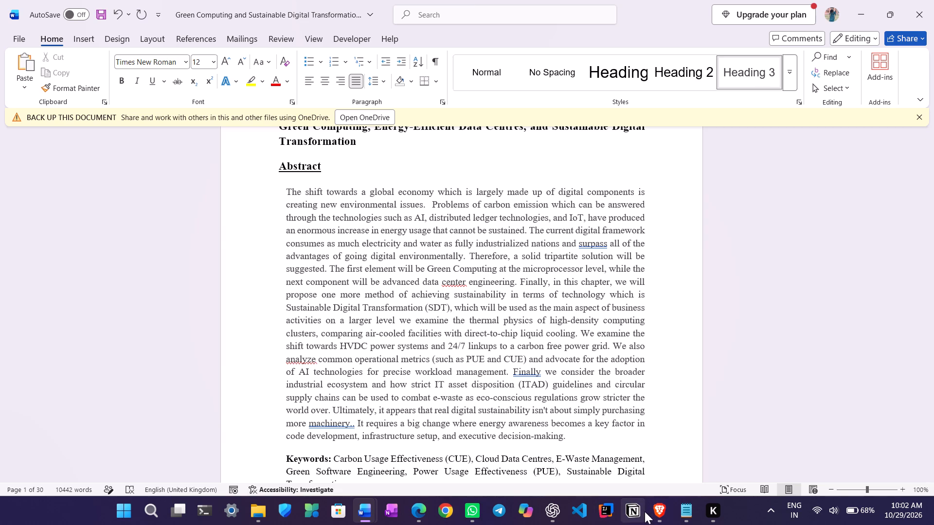
Switch to Brave and search the web for "meaning of tripertite".
left_click(668, 517)
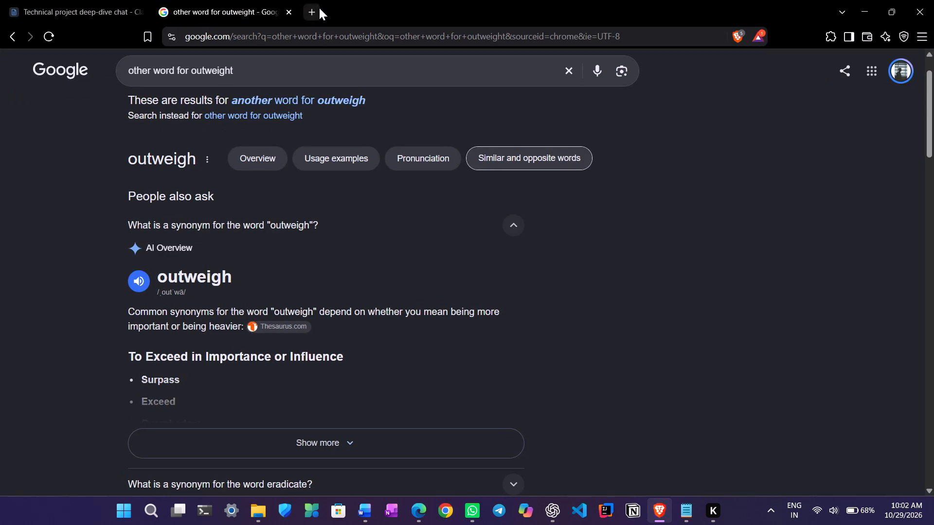
left_click(319, 8)
type("meaning of tripertite")
key("Return")
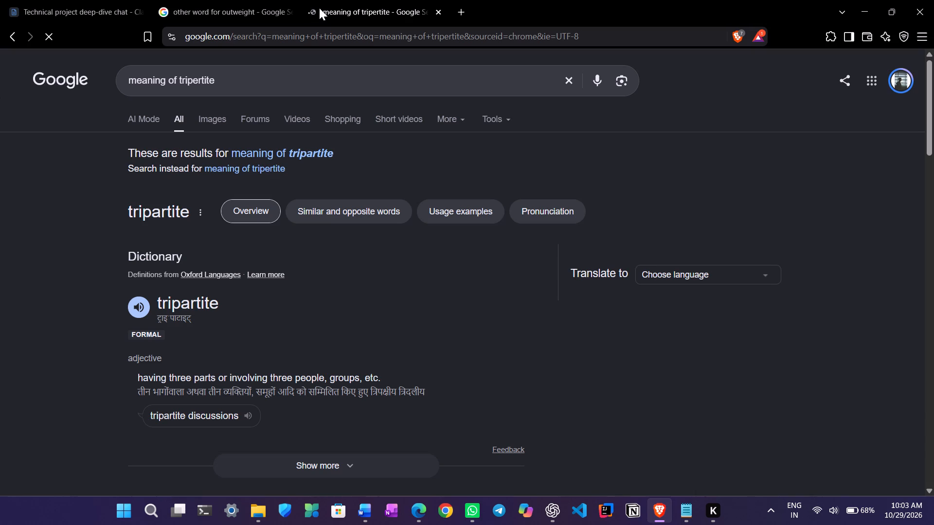
left_click(855, 5)
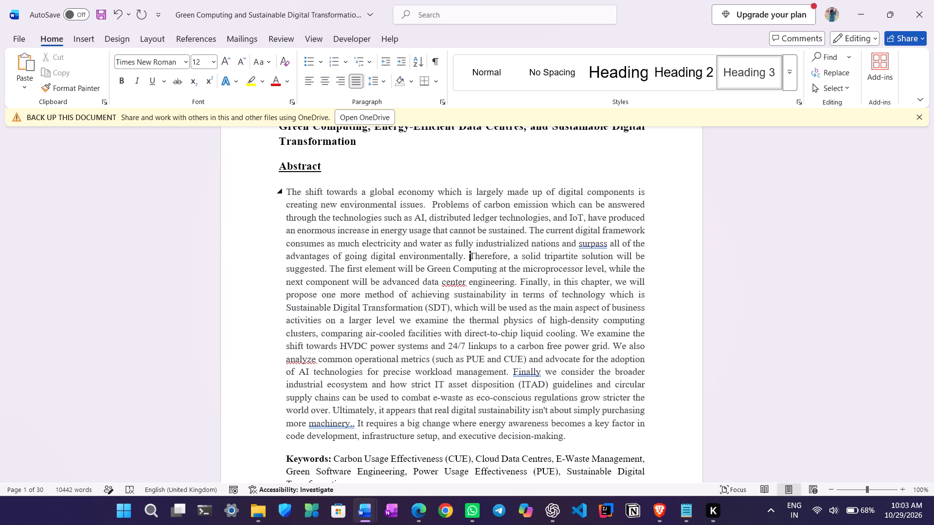
In the Word document's Abstract, replace "tripartite" with "three layer" in the sentence beginning "Therefore, a solid".
left_click(578, 259)
key("BackSpace")
key("BackSpace")
key("BackSpace")
key("BackSpace")
key("BackSpace")
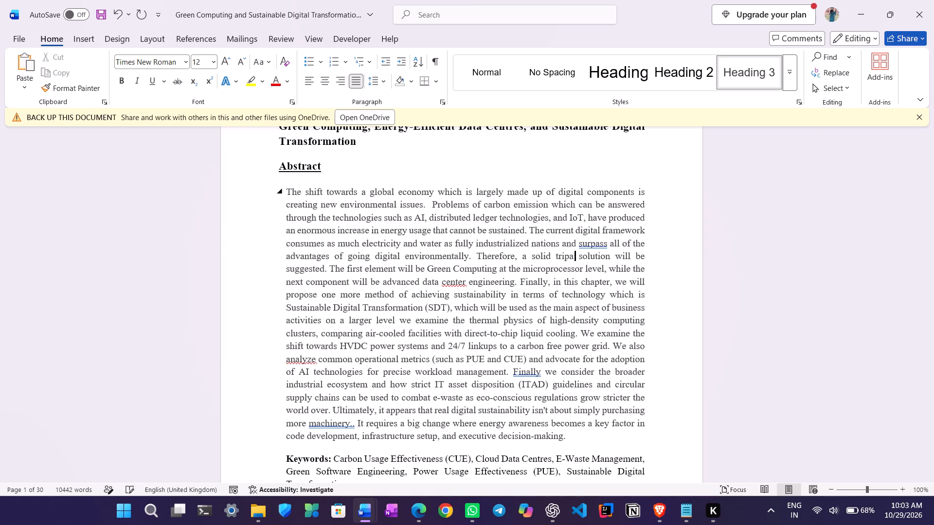
key("BackSpace")
key("BackSpace")
key("BackSpace")
key("BackSpace")
key("BackSpace")
type("three layer")
key("space")
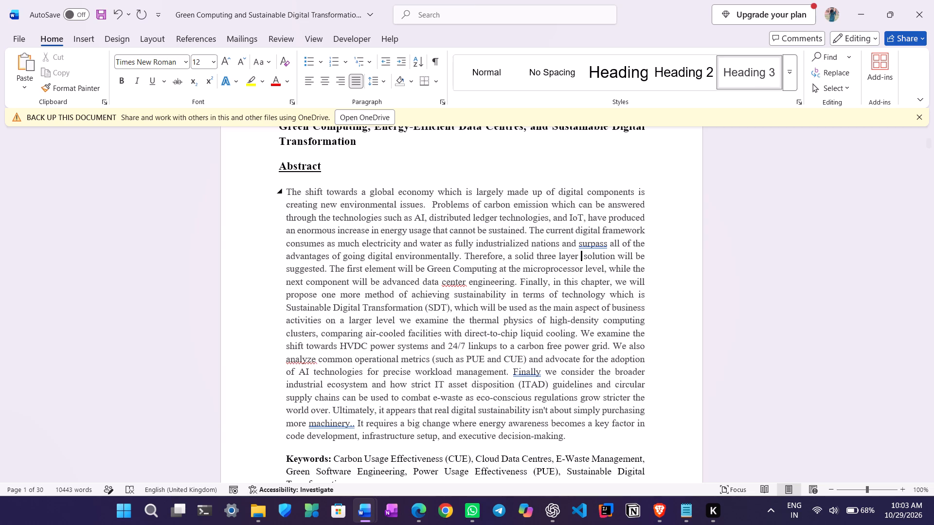
In the Abstract sentence beginning "The first element", replace "at the microprocessor level" with "which would work at microprocessor level", keeping the comma directly after it.
left_click(602, 270)
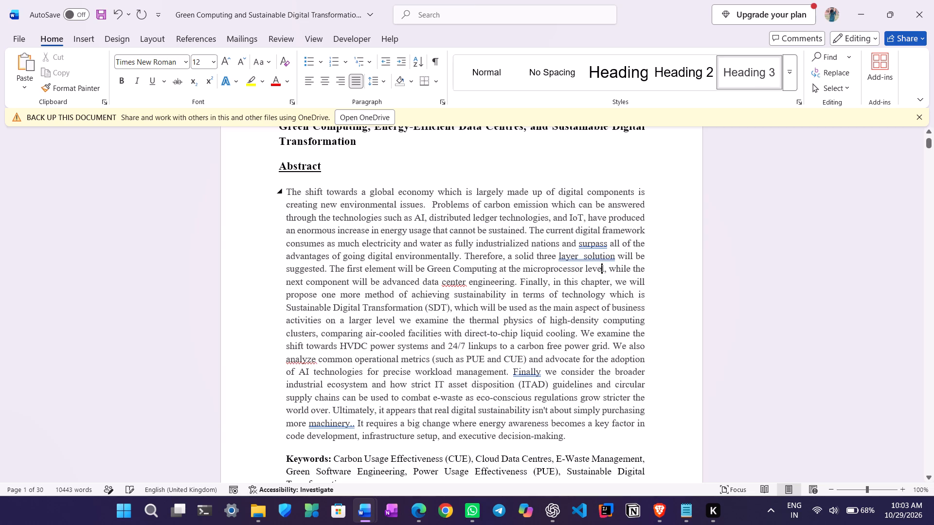
left_click(602, 270)
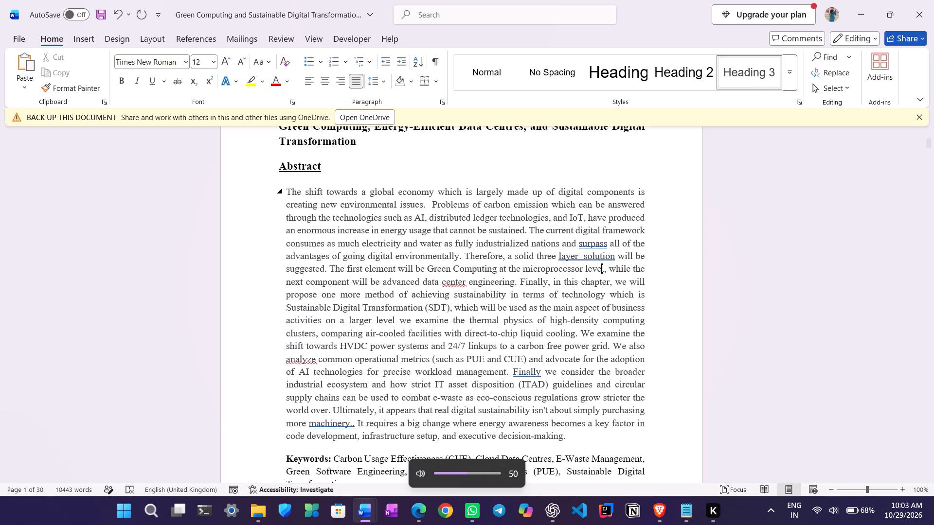
key("BackSpace")
key("BackSpace")
key("BackSpace")
key("BackSpace")
key("BackSpace")
key("BackSpace")
key("BackSpace")
key("BackSpace")
key("BackSpace")
key("BackSpace")
key("BackSpace")
key("BackSpace")
key("BackSpace")
key("BackSpace")
key("BackSpace")
key("BackSpace")
key("BackSpace")
key("BackSpace")
key("BackSpace")
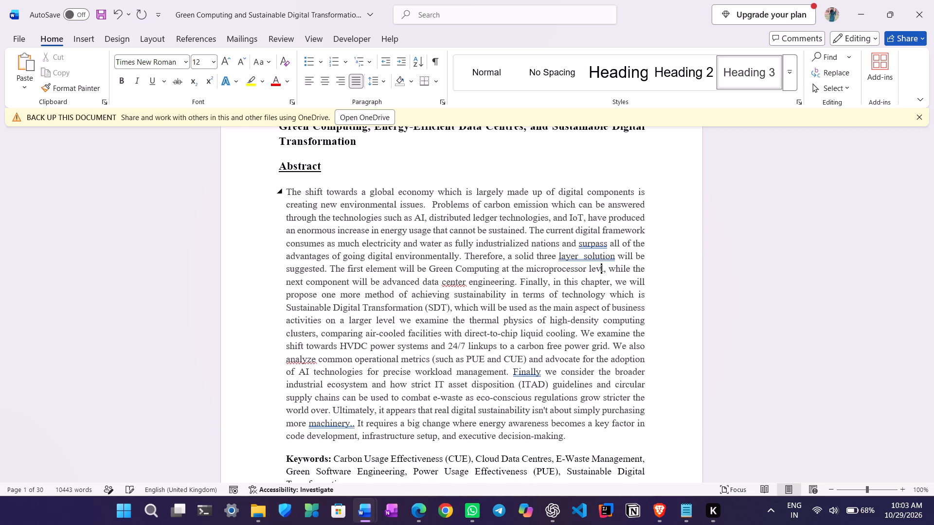
key("BackSpace")
key("BackSpace")
key("BackSpace")
key("BackSpace")
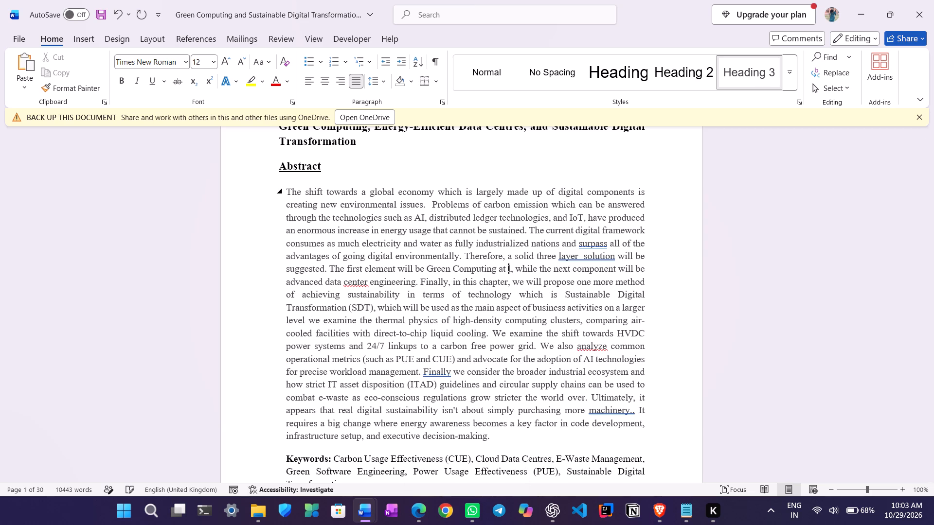
key("BackSpace")
key("BackSpace")
key("BackSpace")
type("whihch")
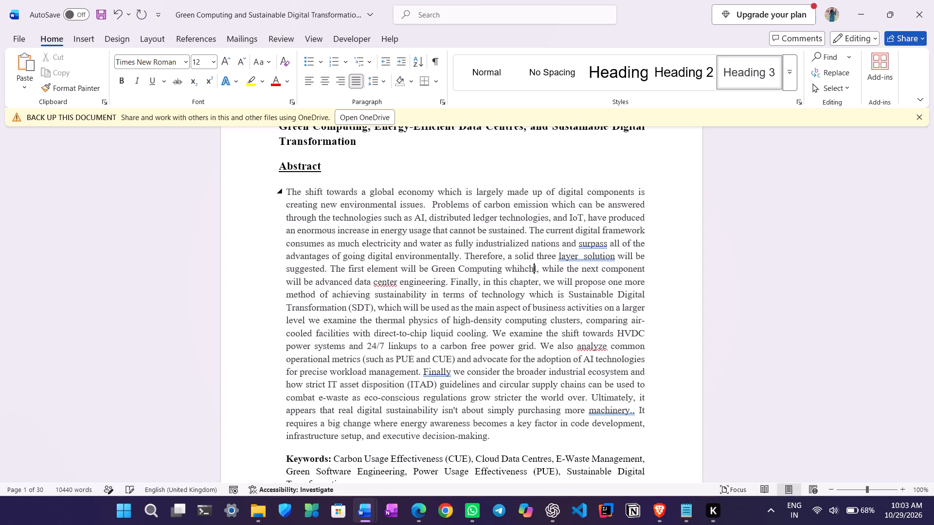
key("BackSpace")
key("BackSpace")
key("BackSpace")
type("ch would")
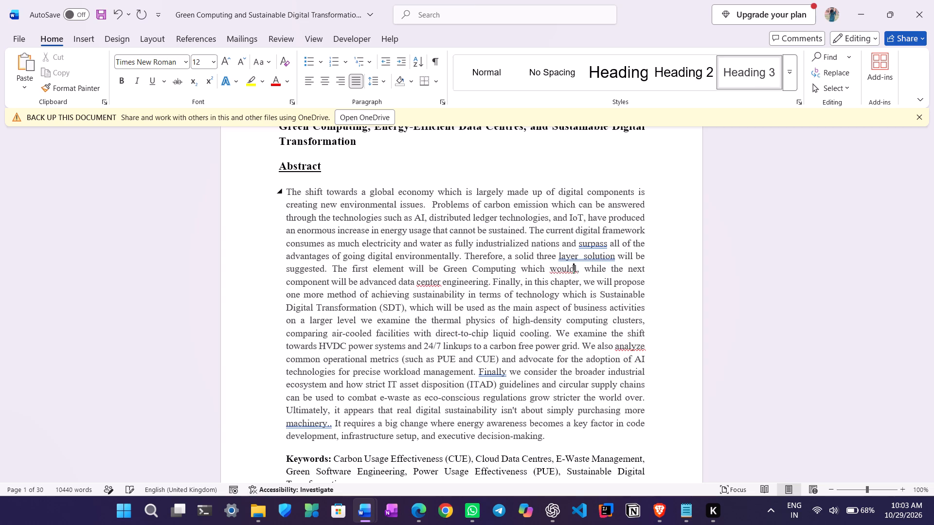
key("space")
type("work at micro")
type("processor lebe")
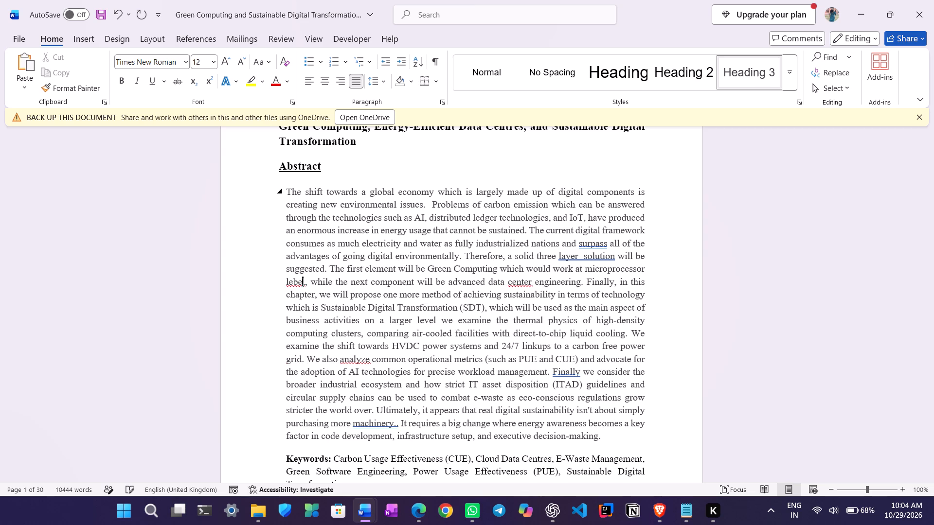
key("BackSpace")
key("BackSpace")
type("be")
key("BackSpace")
key("BackSpace")
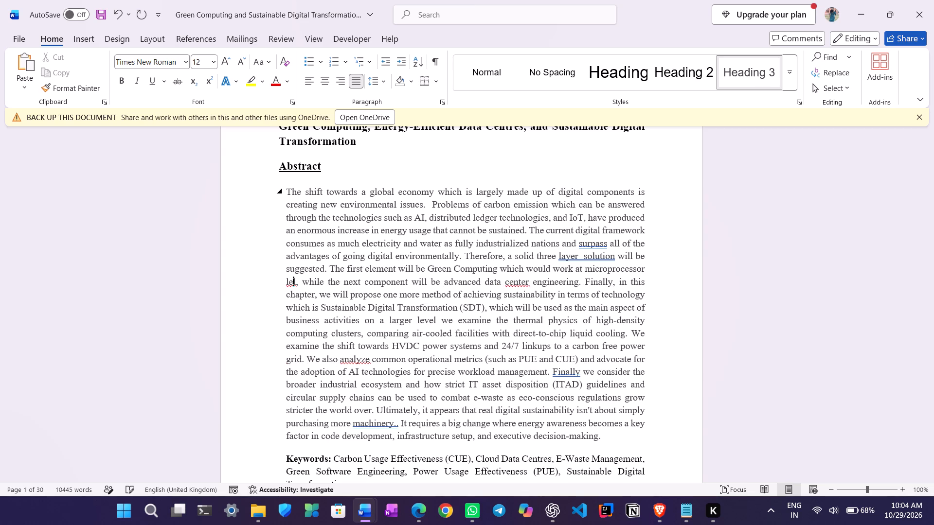
type("vel")
key("space")
key("BackSpace")
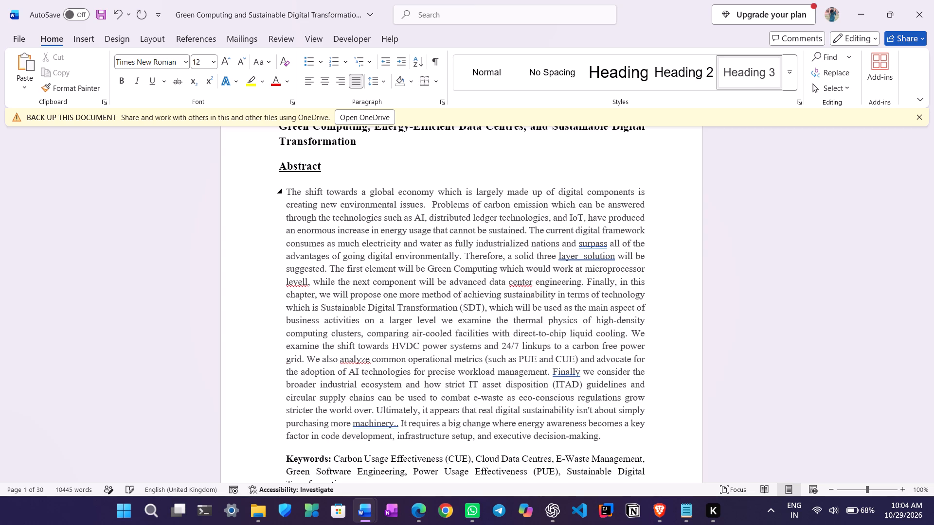
key("space")
key("Delete")
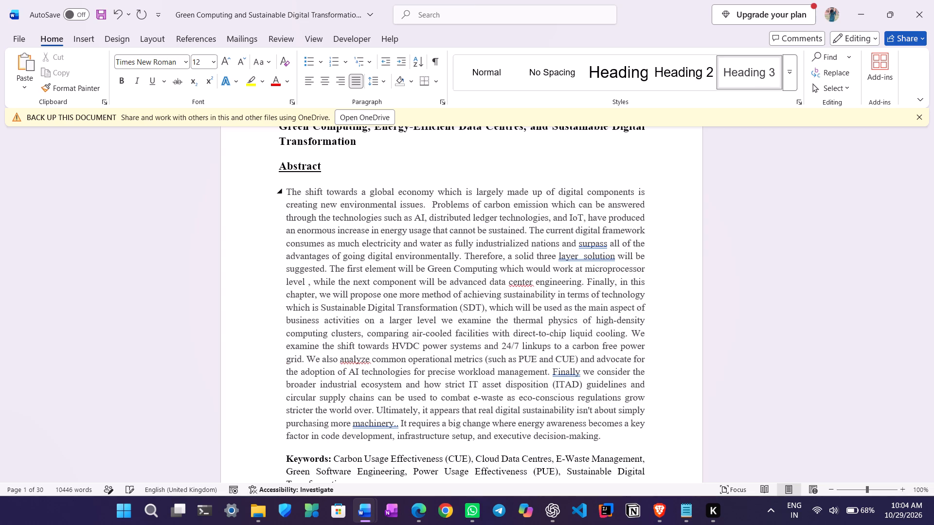
key("BackSpace")
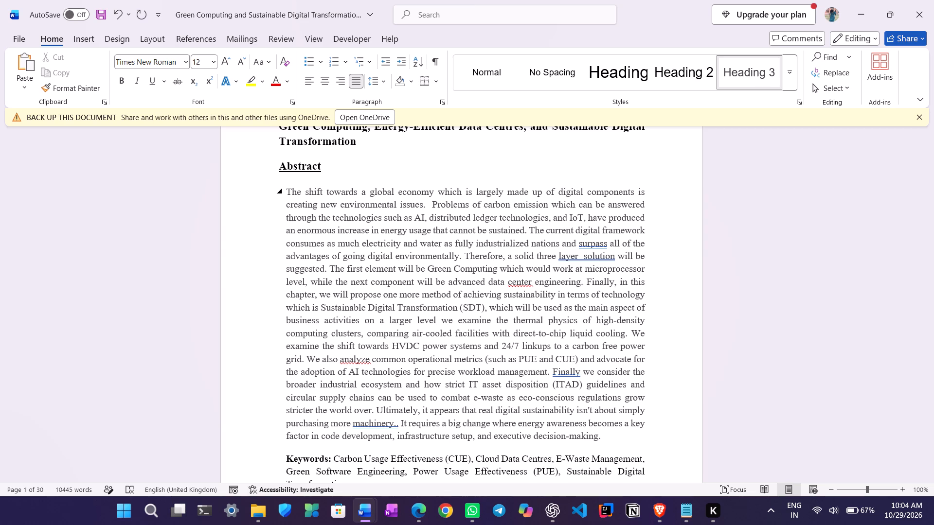
Change "center" to the British spelling "centre" in the Abstract phrase "advanced data center engineering".
left_click(531, 282)
key("BackSpace")
key("BackSpace")
type("rs")
key("BackSpace")
type("es")
key("space")
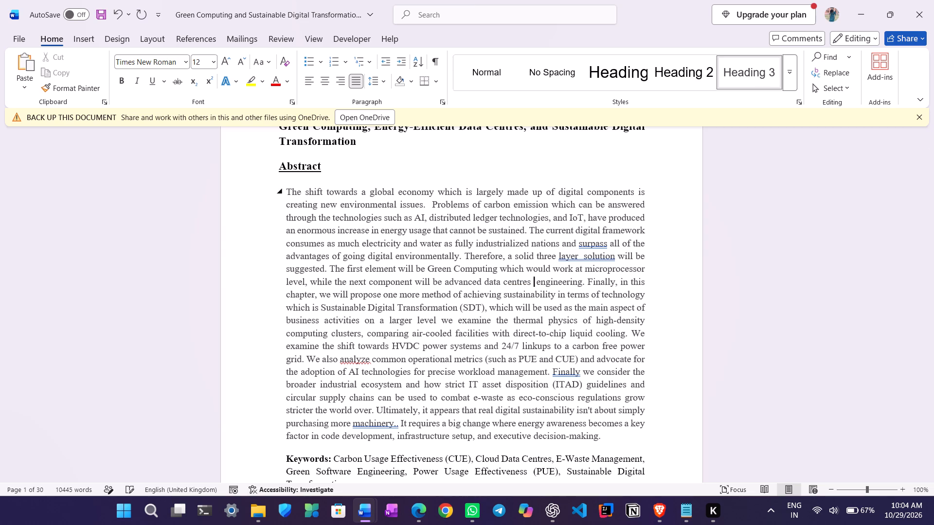
key("BackSpace")
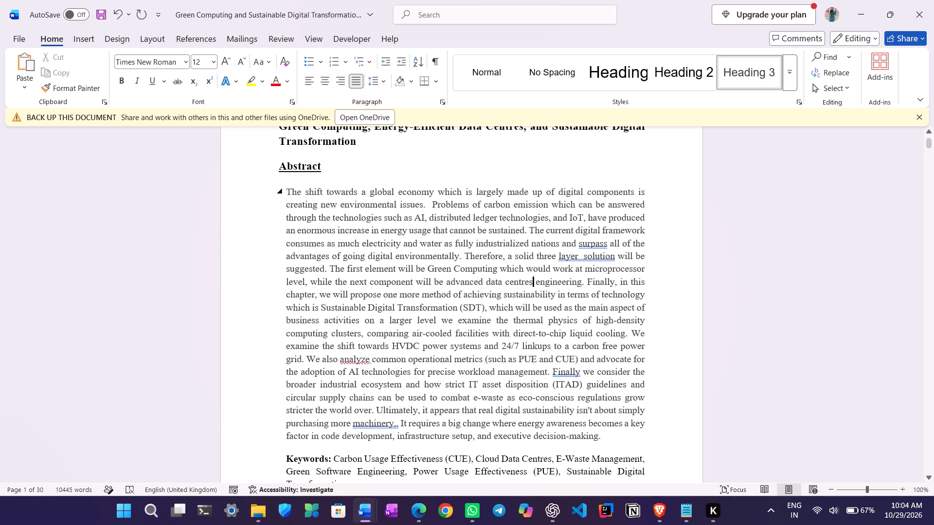
key("BackSpace")
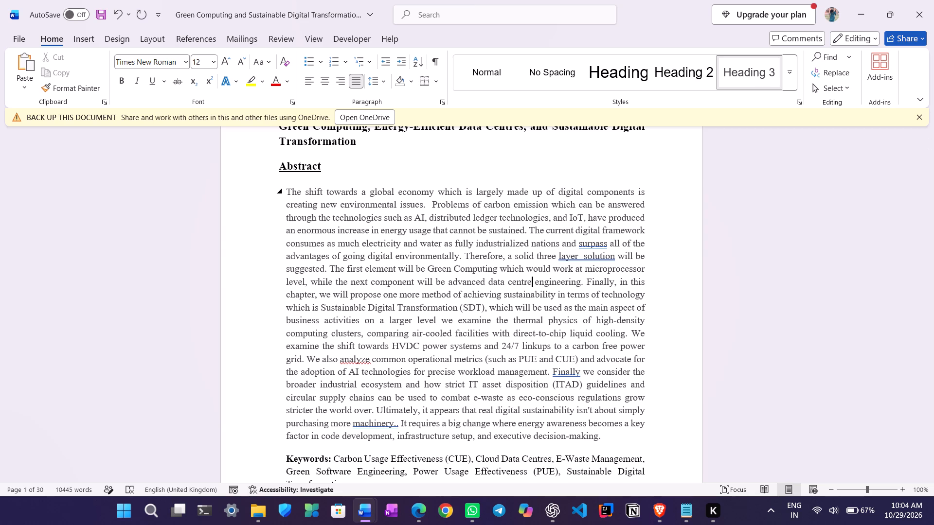
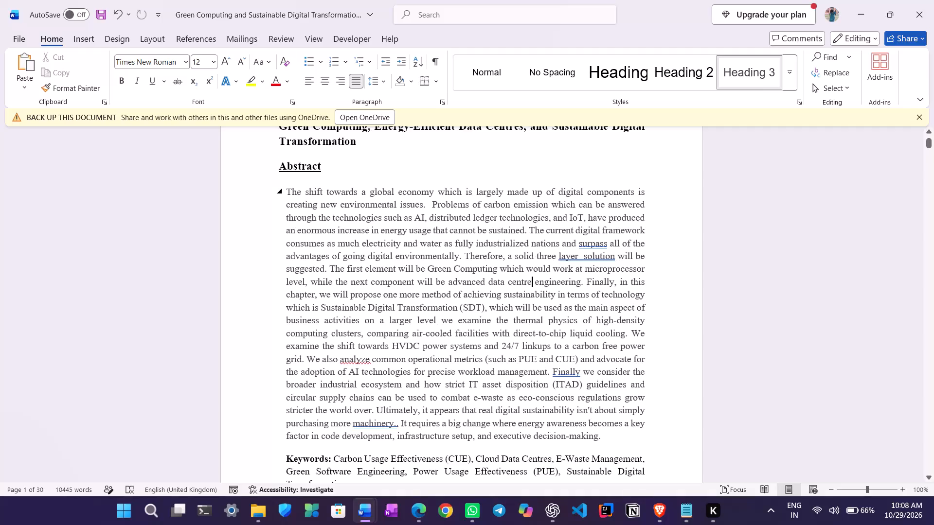
In the Abstract sentence beginning "Finally, in this chapter", change "we will propose" to "we will be proposing".
left_click(354, 287)
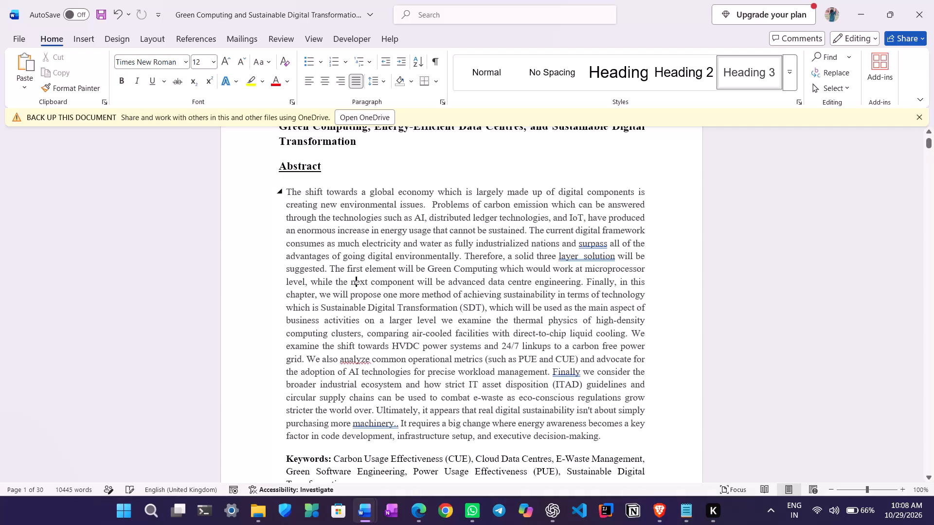
left_click(350, 291)
type("be")
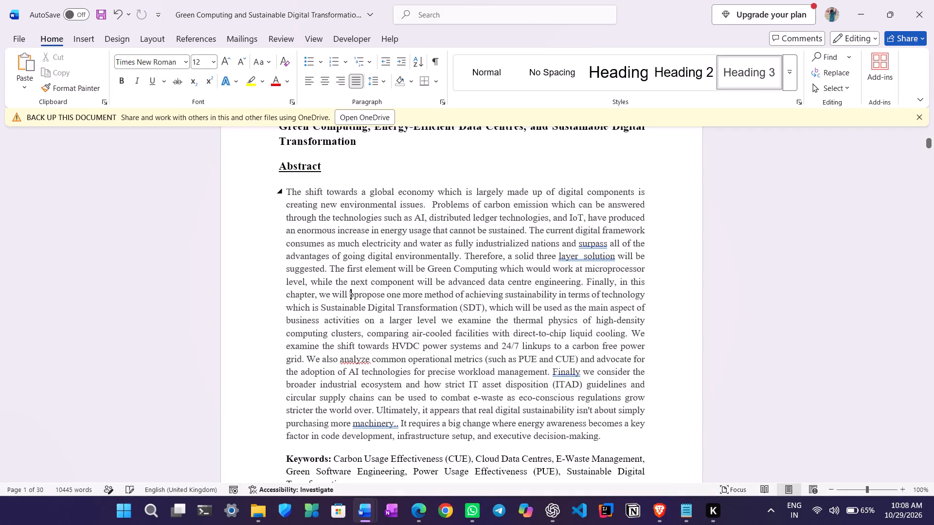
key("space")
key("Right")
key("Right")
key("Right")
key("Right")
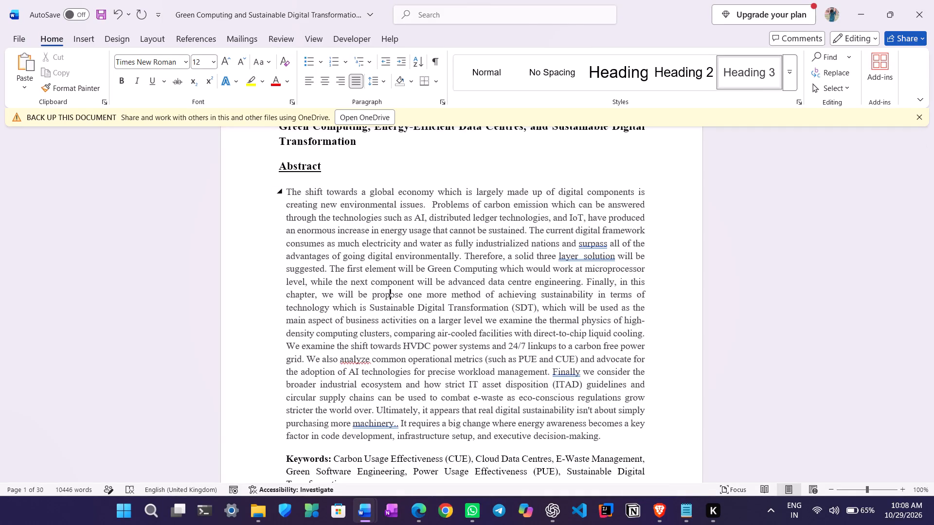
key("Right")
key("Right")
key("Delete")
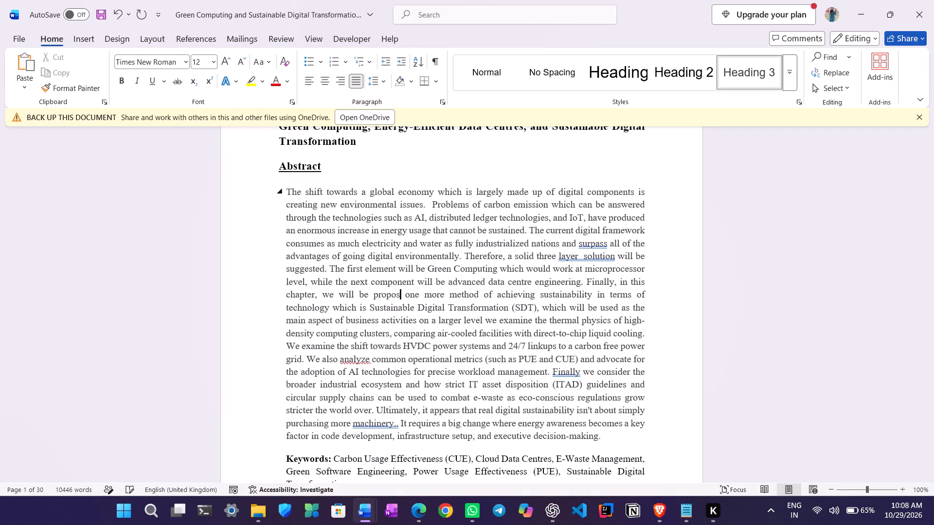
type("si")
key("BackSpace")
key("BackSpace")
type("ing")
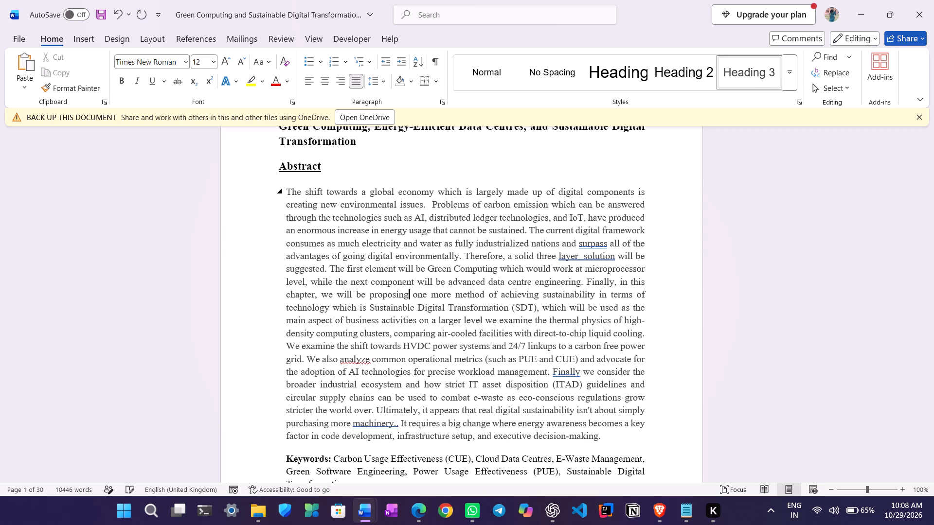
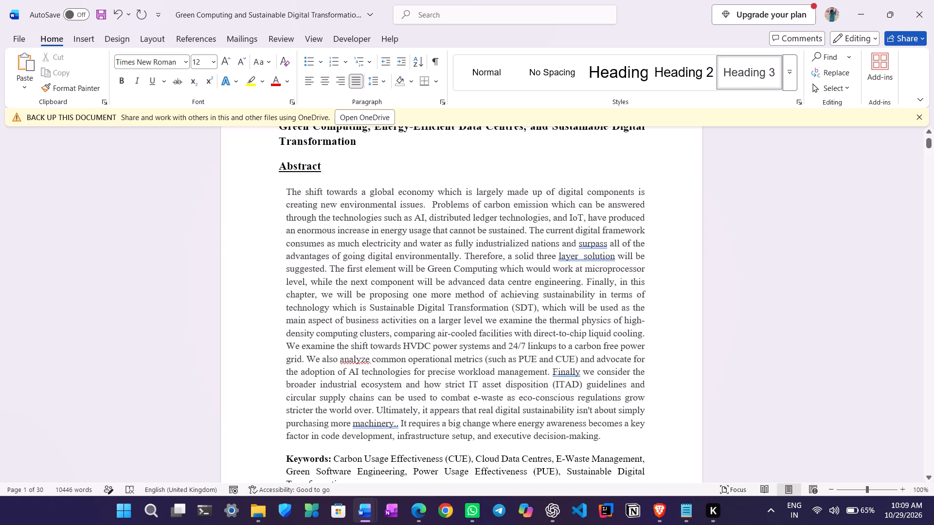
In the Abstract, paste the copied sentence beginning "The chapter will investigate thoroughly various ways" before "We examine the shift towards HVDC".
left_click(649, 331)
key("Return")
key("BackSpace")
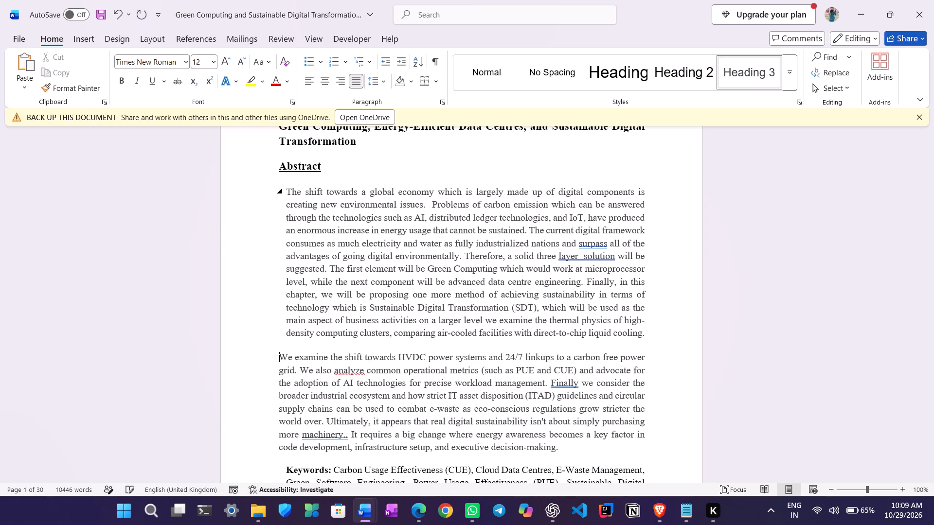
key("BackSpace")
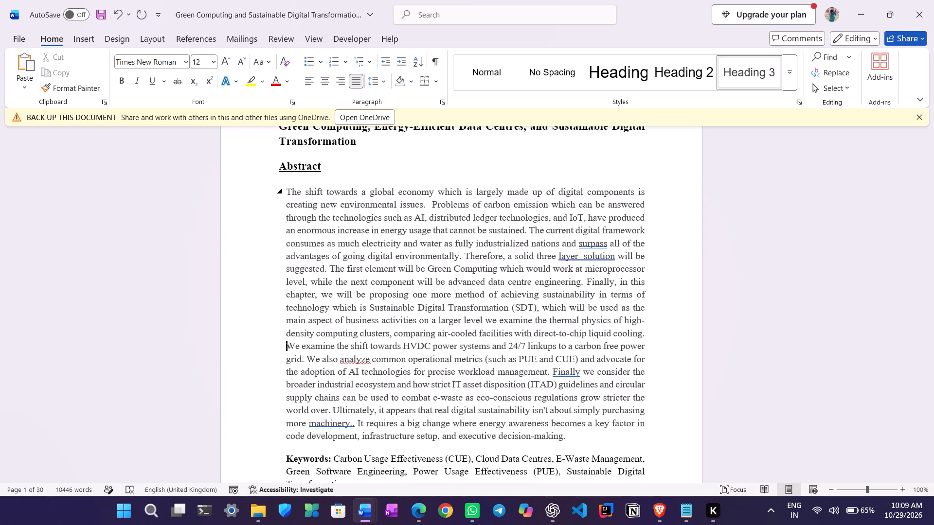
key("ctrl+v")
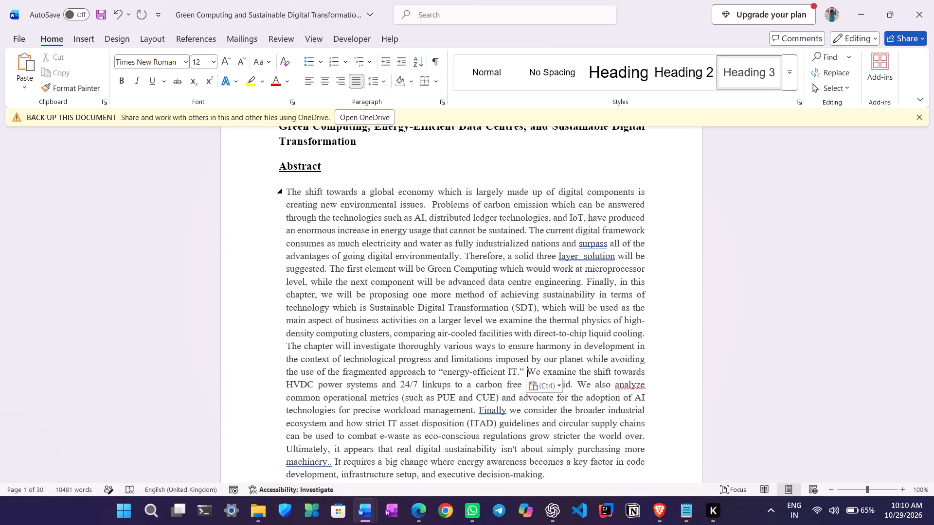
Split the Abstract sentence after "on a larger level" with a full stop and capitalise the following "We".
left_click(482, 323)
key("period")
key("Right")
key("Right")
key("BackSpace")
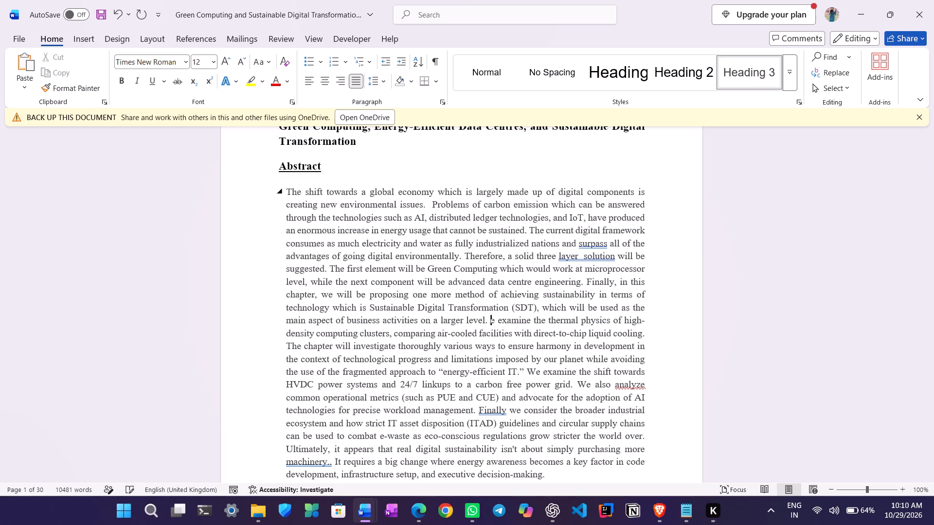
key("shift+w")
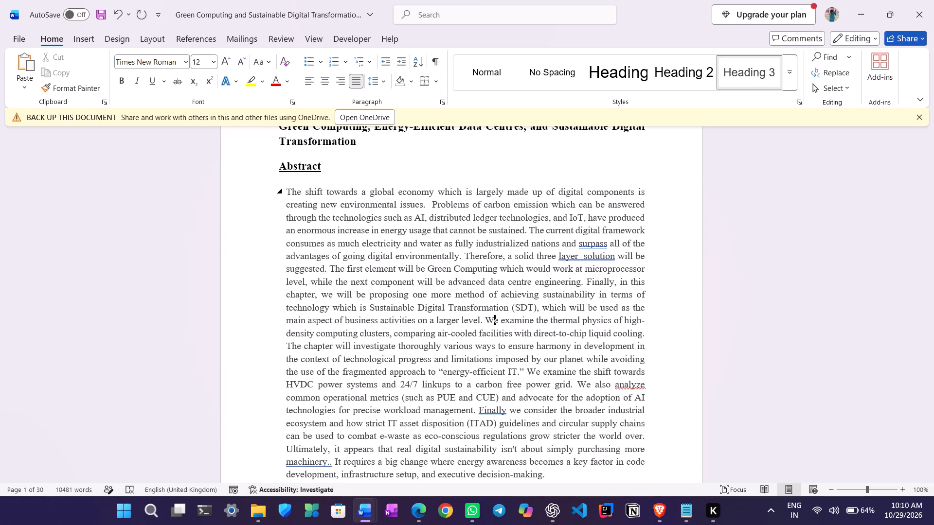
Replace the sentence break after "larger level" with "which", making the Abstract text read "on a larger level which we examine".
key("BackSpace")
key("BackSpace")
key("BackSpace")
key("BackSpace")
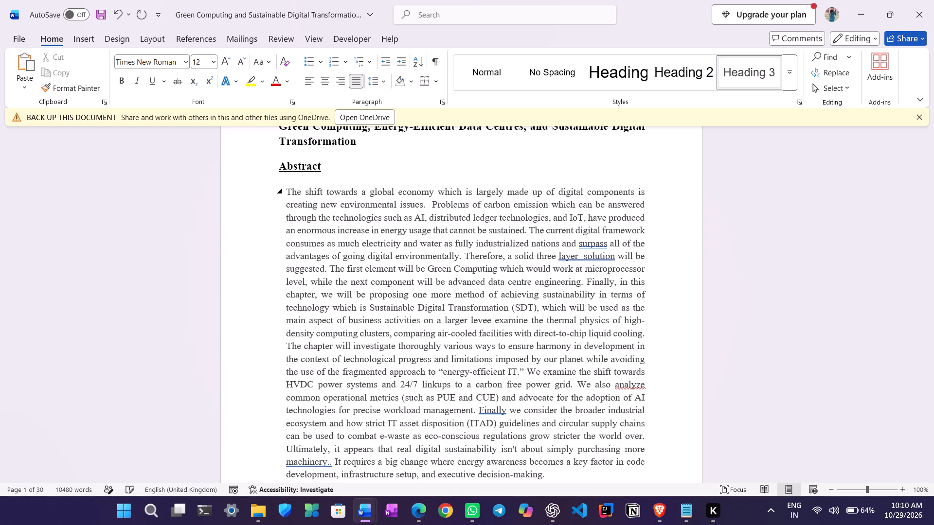
type("; w")
key("BackSpace")
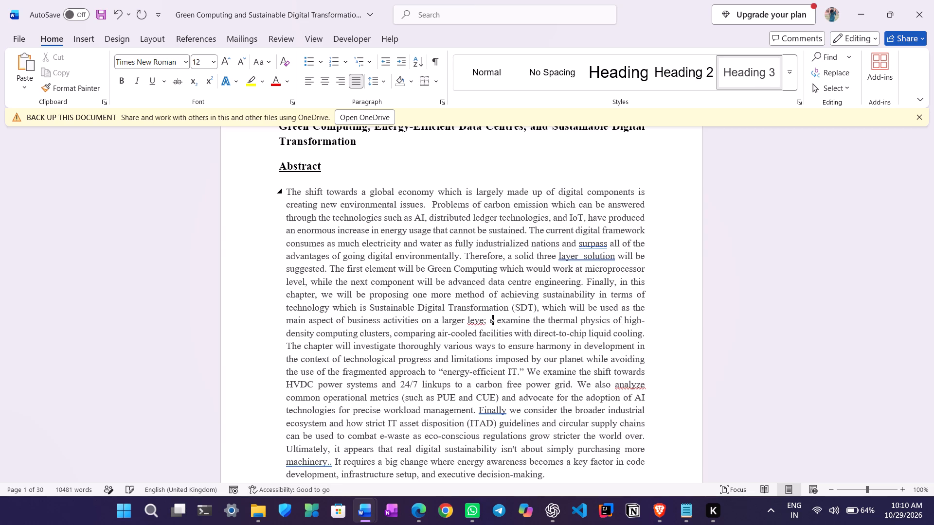
key("BackSpace")
key("BackSpace")
key("BackSpace")
key("e")
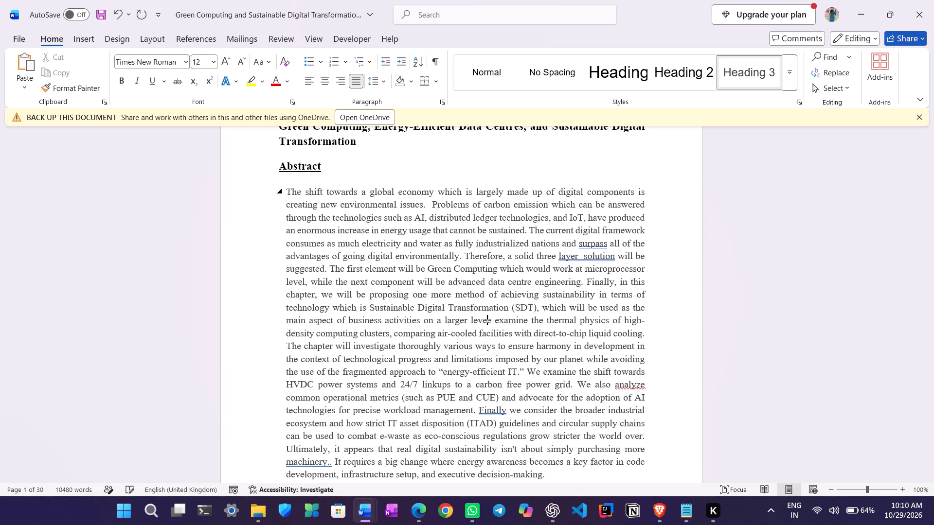
type("l")
key("space")
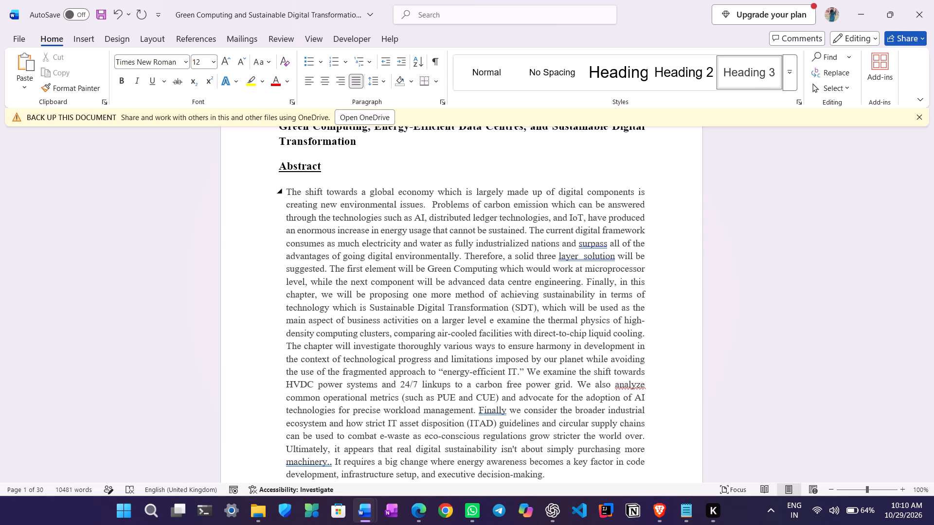
type("which w")
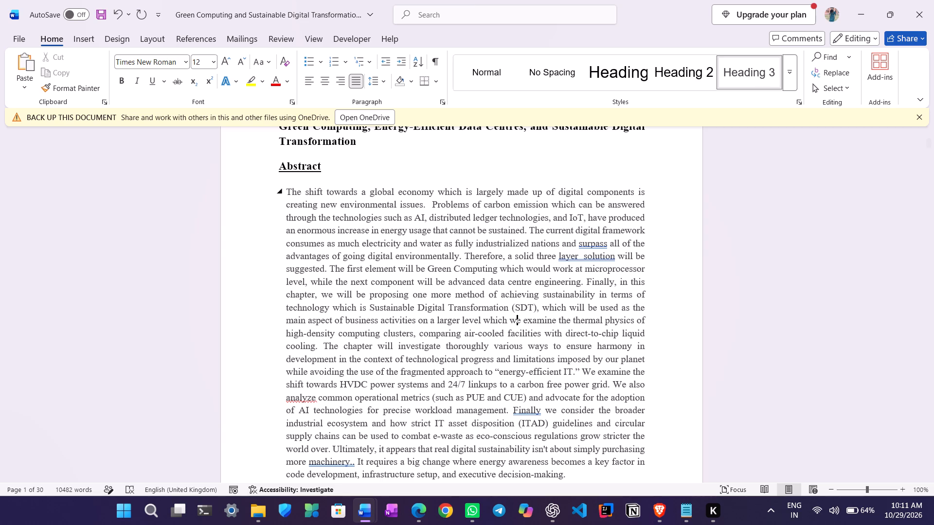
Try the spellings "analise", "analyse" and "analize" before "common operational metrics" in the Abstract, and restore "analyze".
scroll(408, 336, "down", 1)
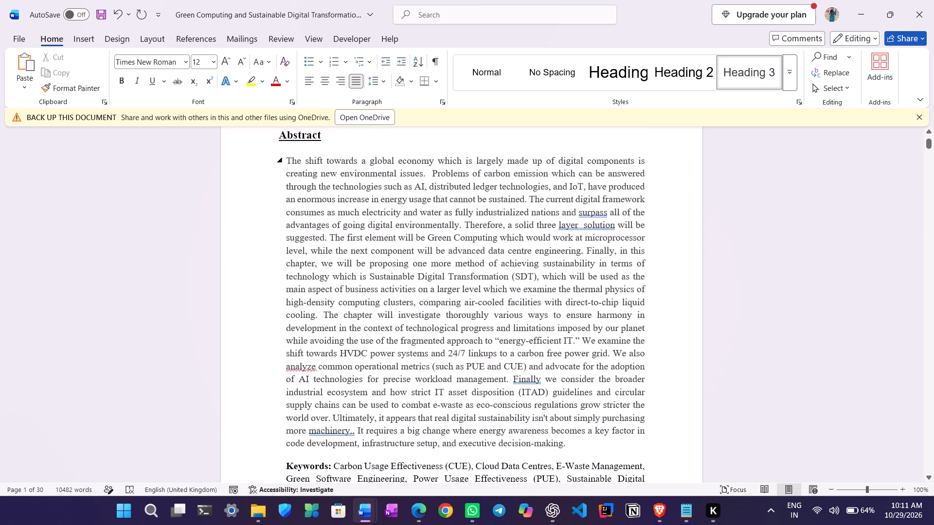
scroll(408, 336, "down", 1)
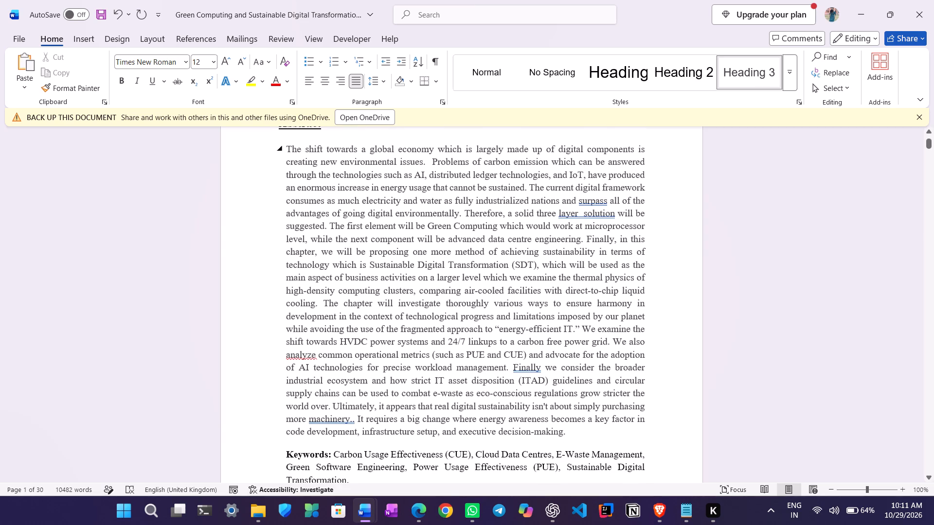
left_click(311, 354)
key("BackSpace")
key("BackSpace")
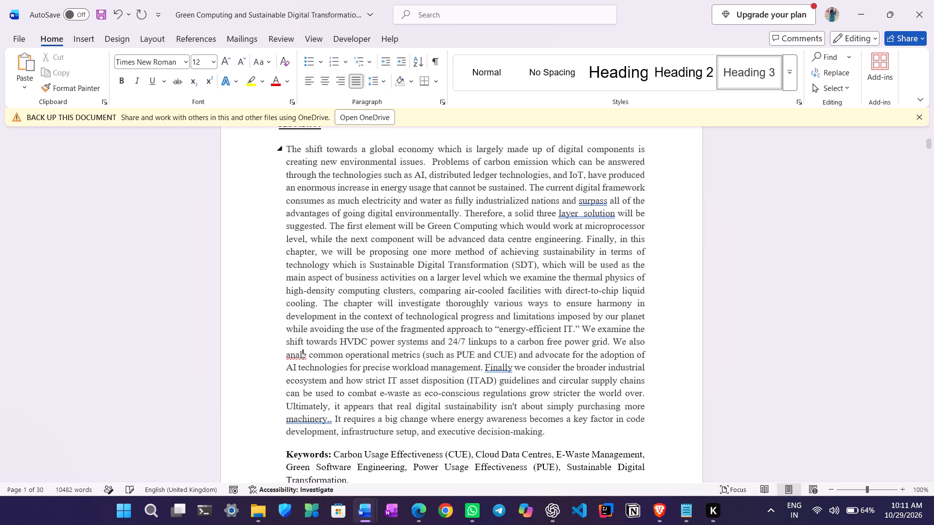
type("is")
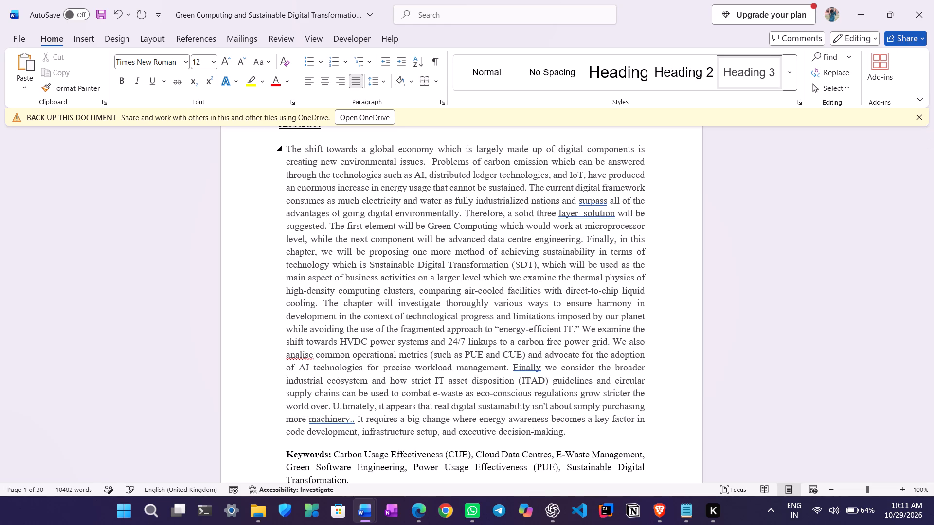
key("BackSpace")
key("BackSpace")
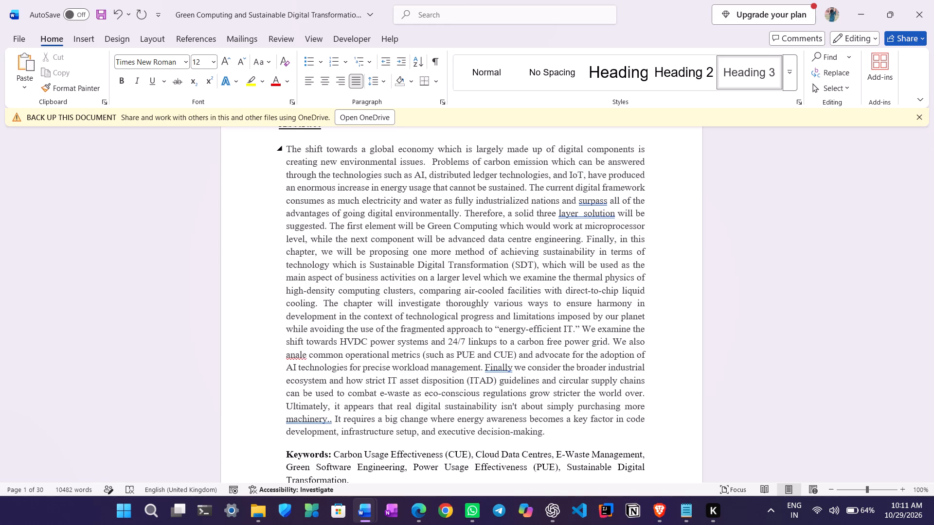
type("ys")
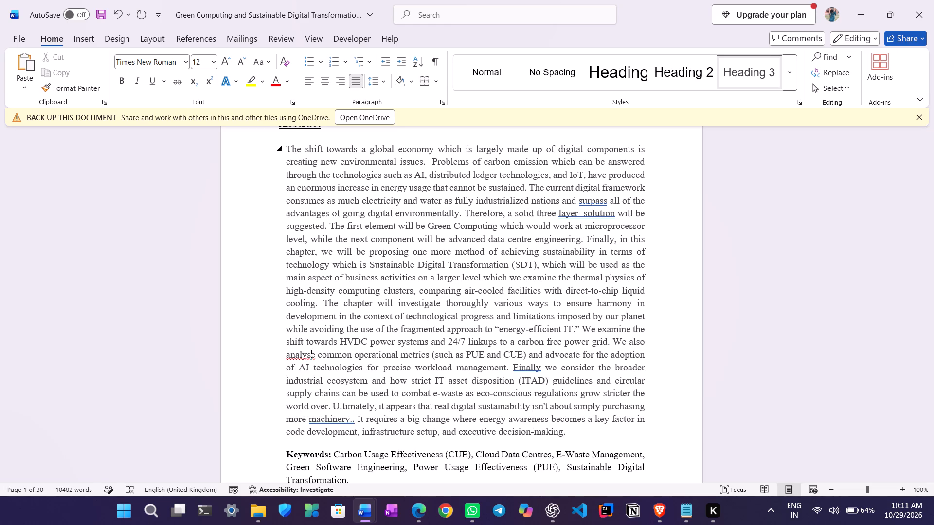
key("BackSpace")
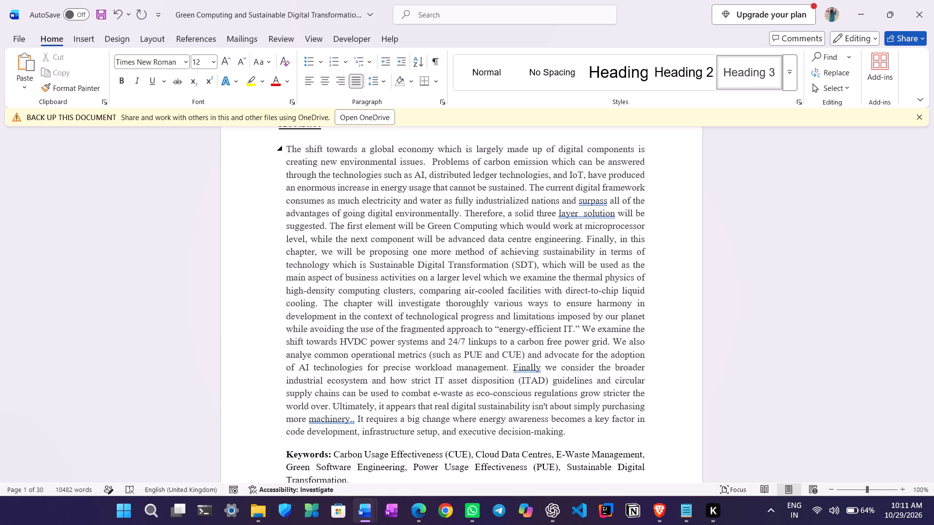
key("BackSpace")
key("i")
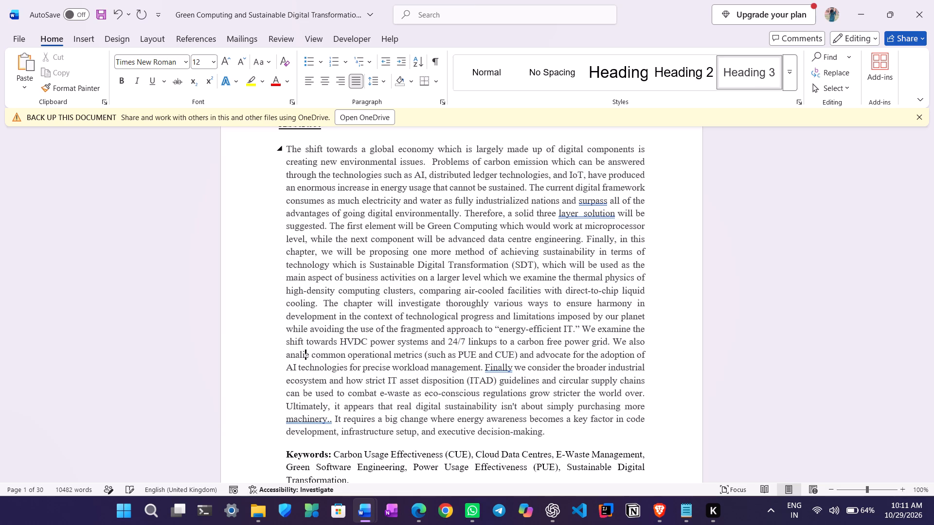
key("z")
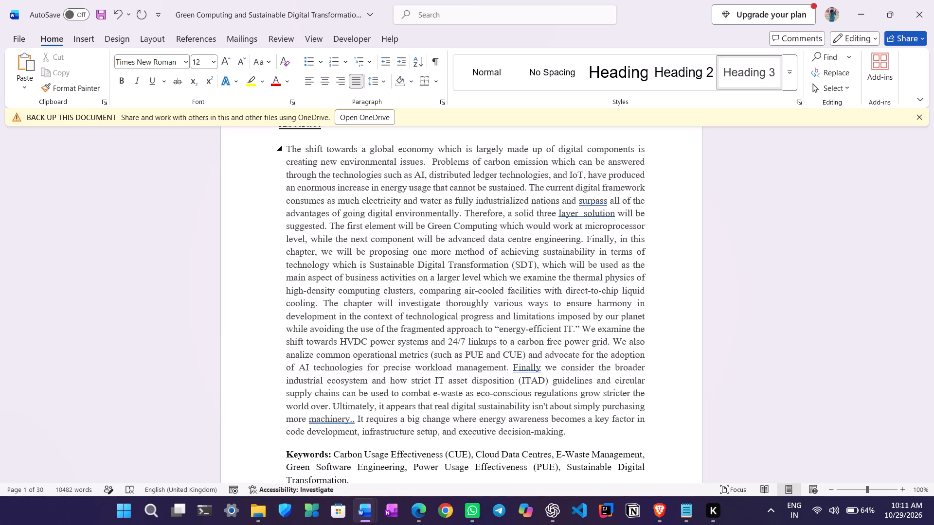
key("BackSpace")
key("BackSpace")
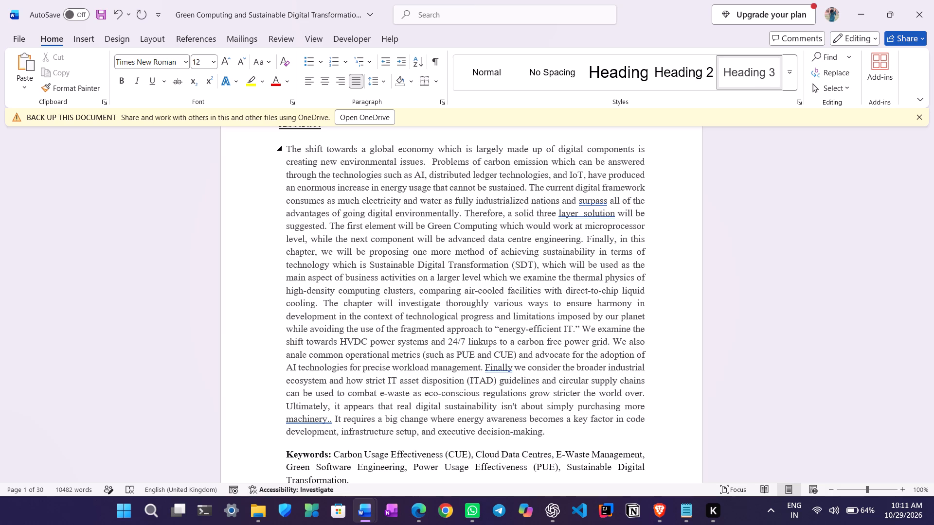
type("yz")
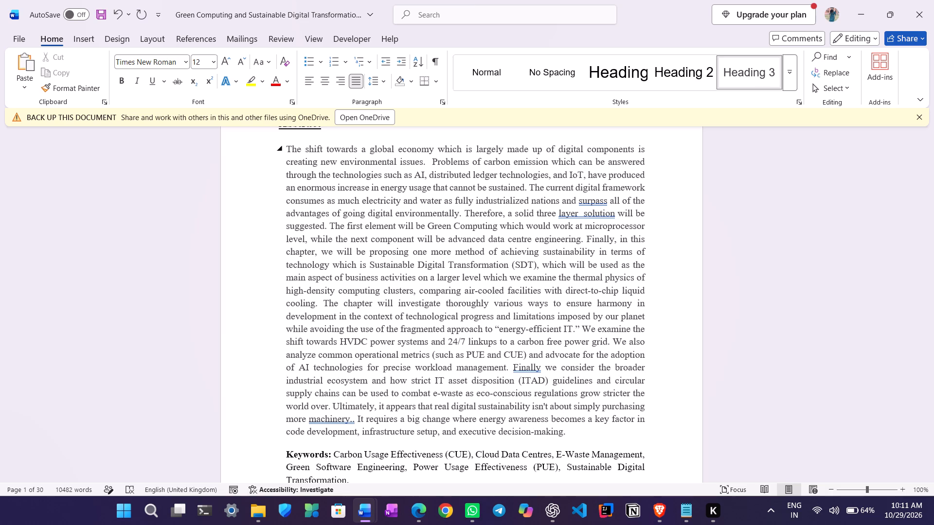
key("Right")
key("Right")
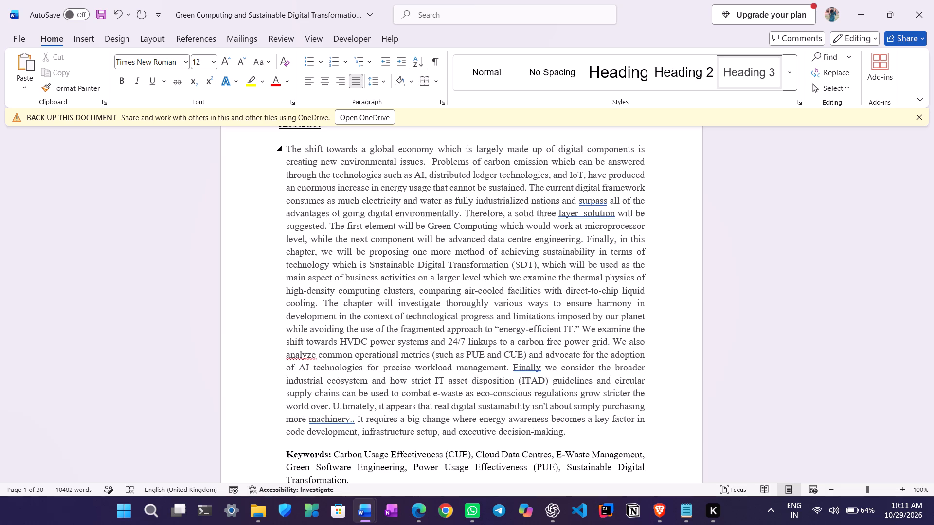
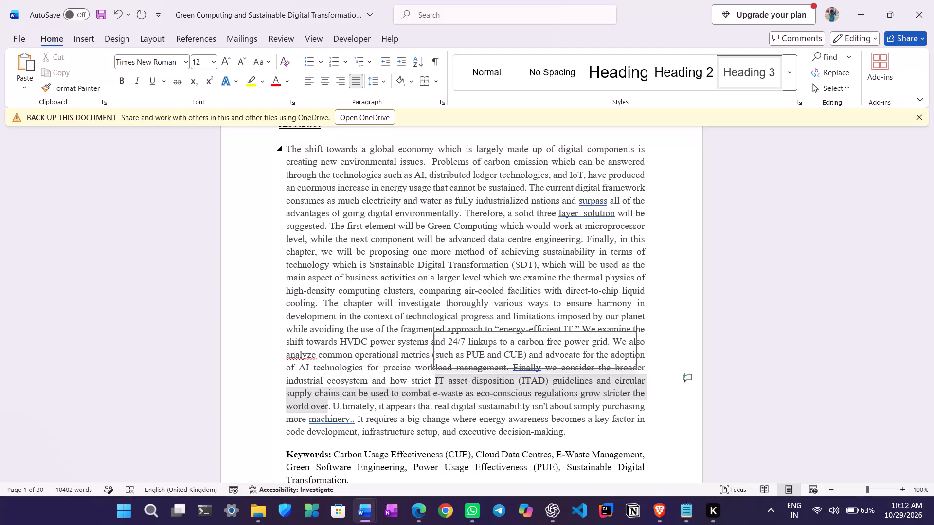
Copy the full text of the Abstract paragraph, from "The shift towards a global economy" to "executive decision-making.".
scroll(434, 379, "down", 1)
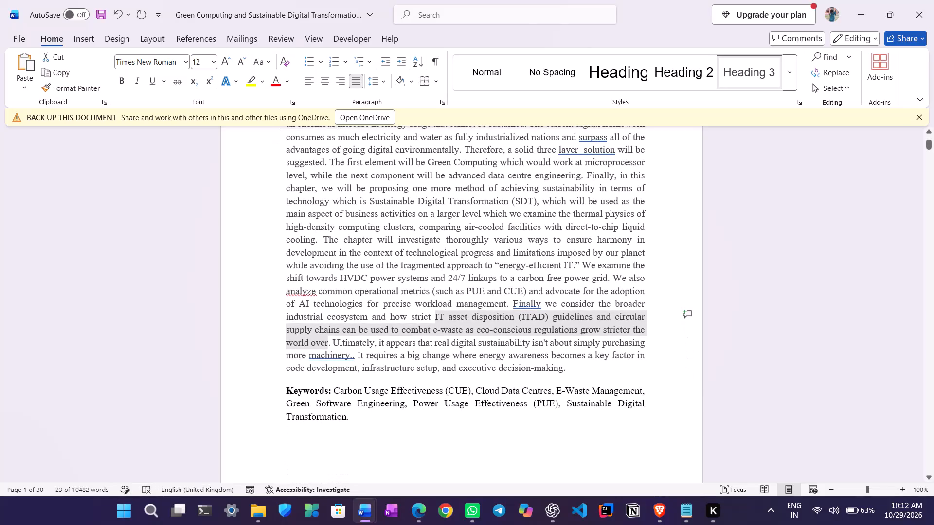
left_click(400, 424)
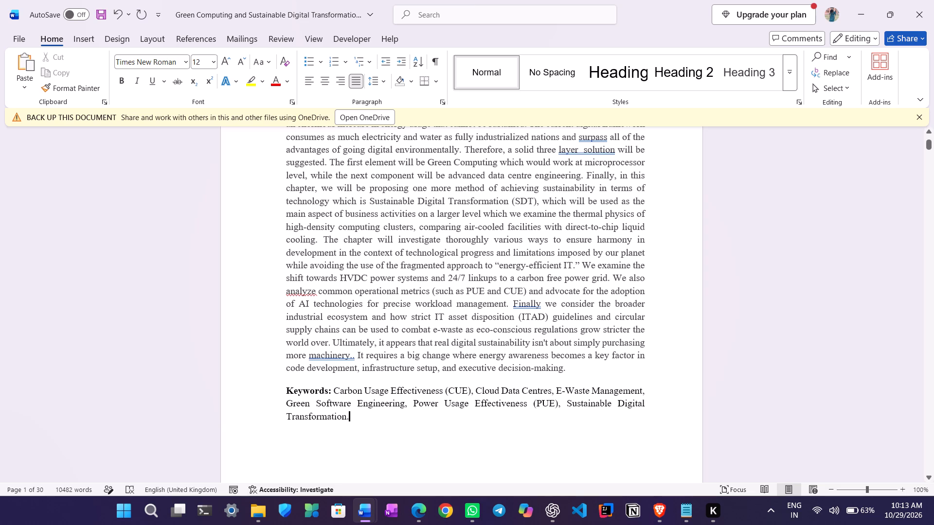
left_click_drag(576, 372, 328, 140)
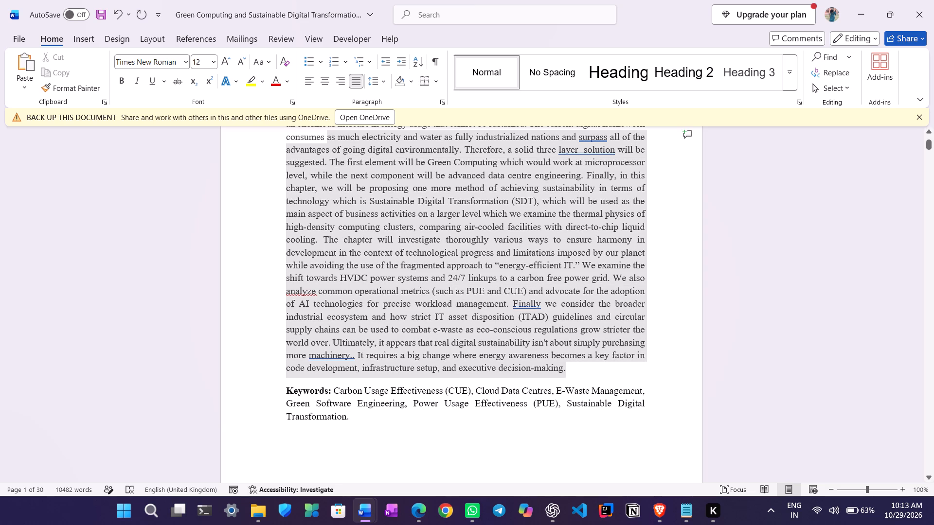
left_click_drag(328, 140, 293, 186)
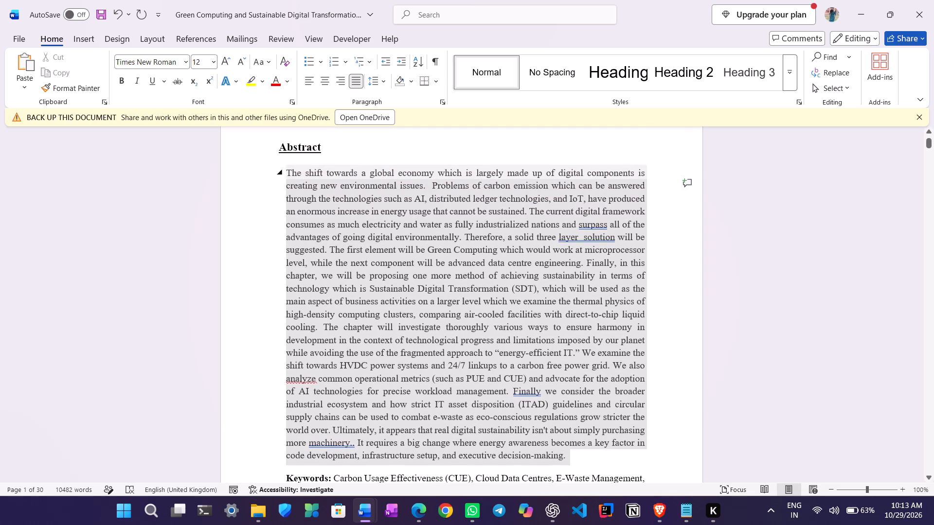
left_click_drag(293, 186, 287, 174)
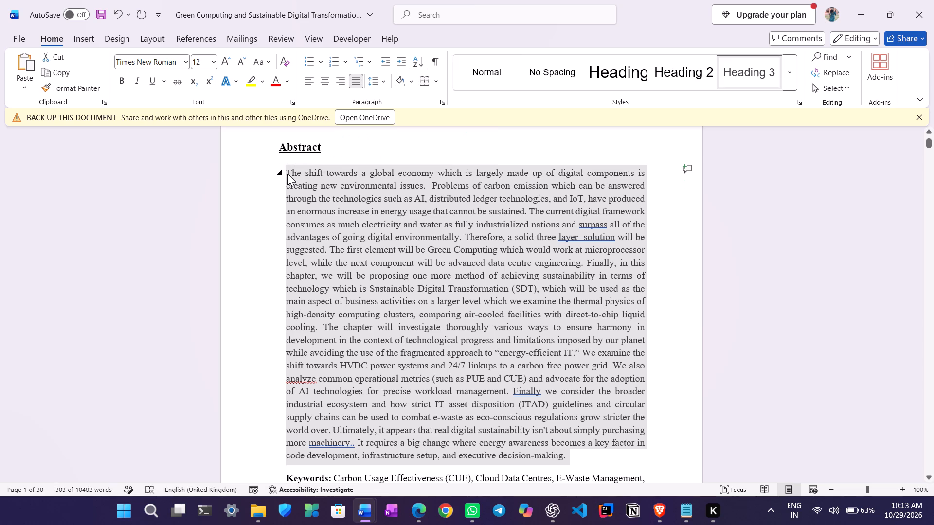
key("ctrl+c")
left_click(287, 174)
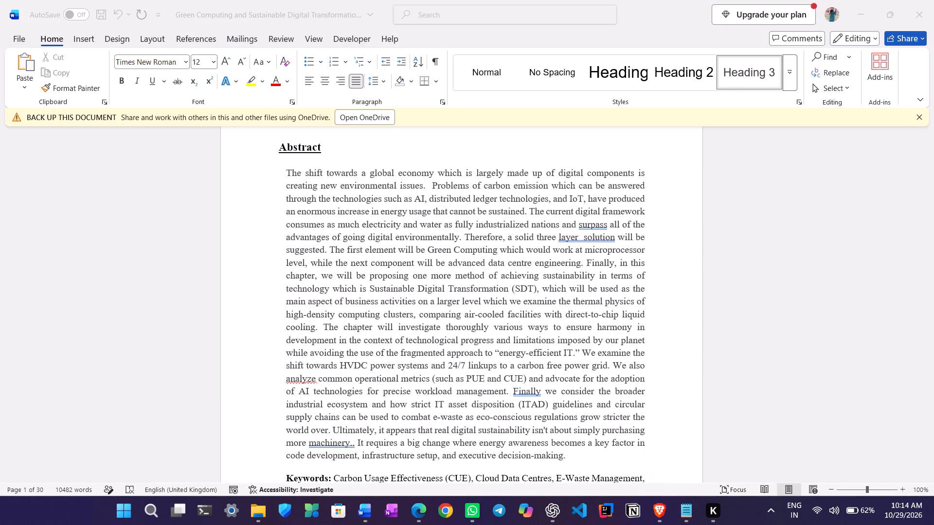
scroll(385, 364, "down", 10)
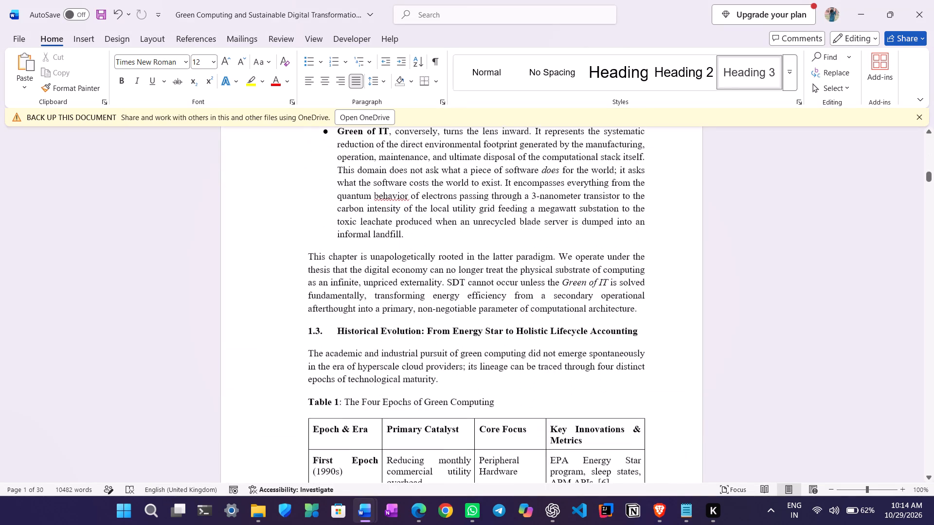
scroll(385, 364, "up", 4)
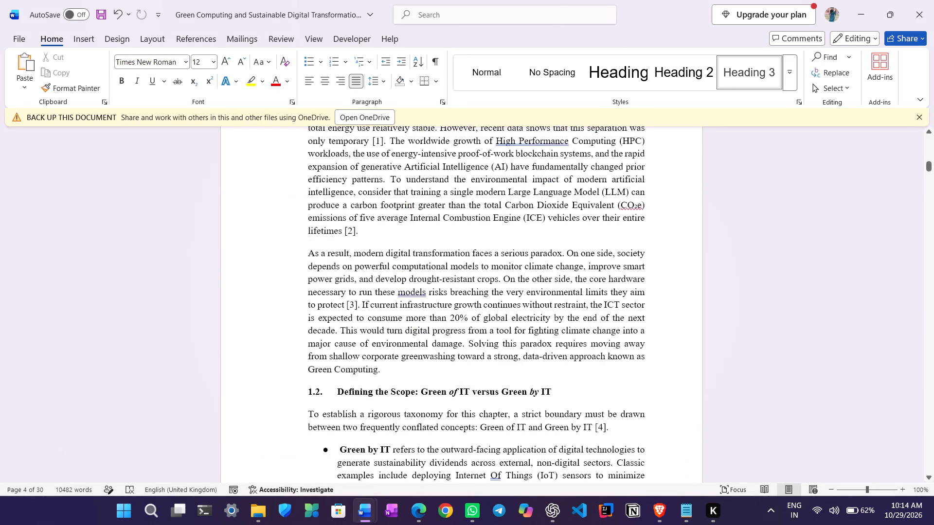
scroll(385, 364, "up", 2)
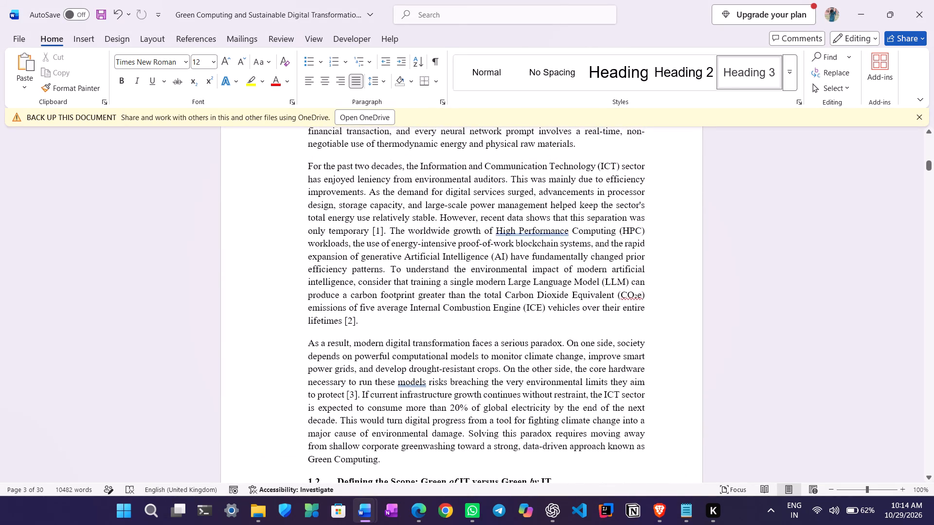
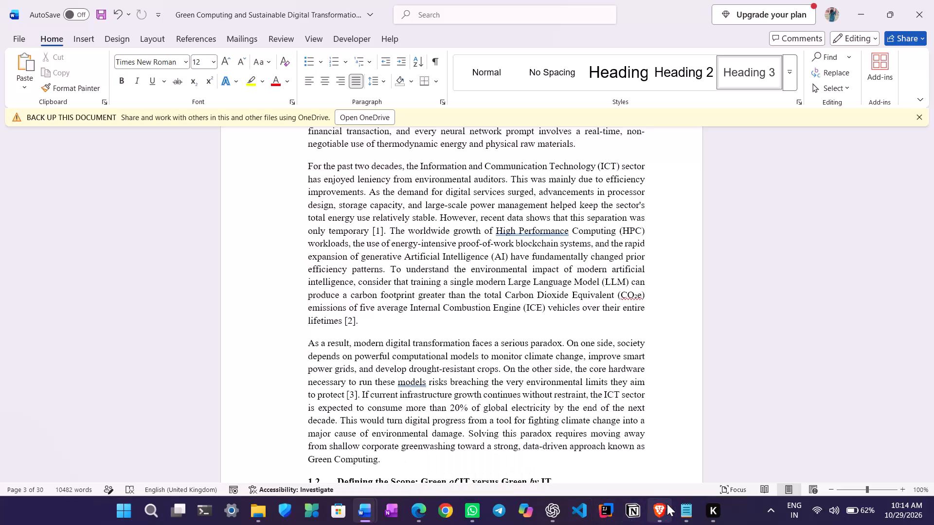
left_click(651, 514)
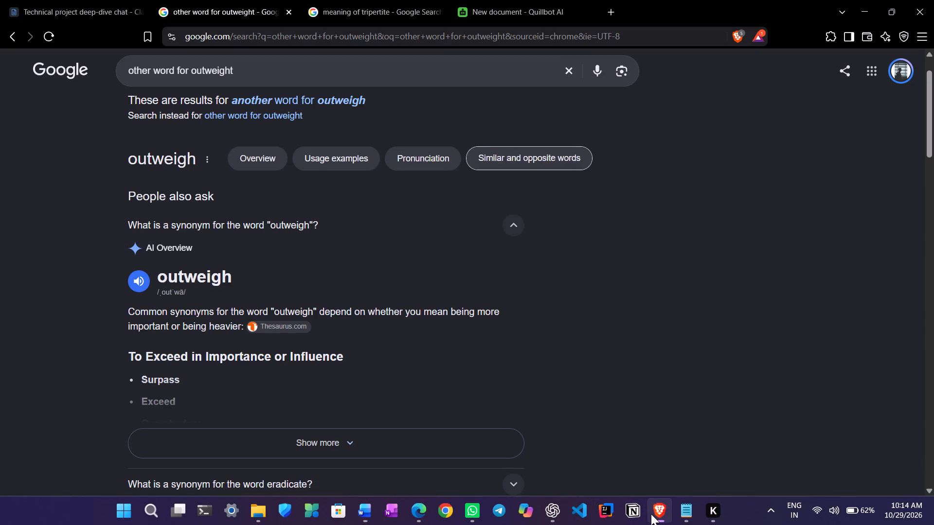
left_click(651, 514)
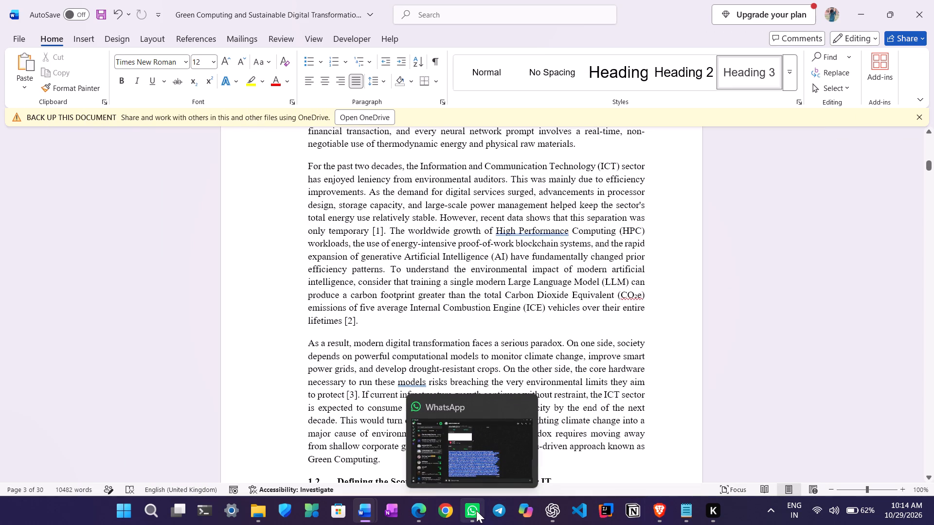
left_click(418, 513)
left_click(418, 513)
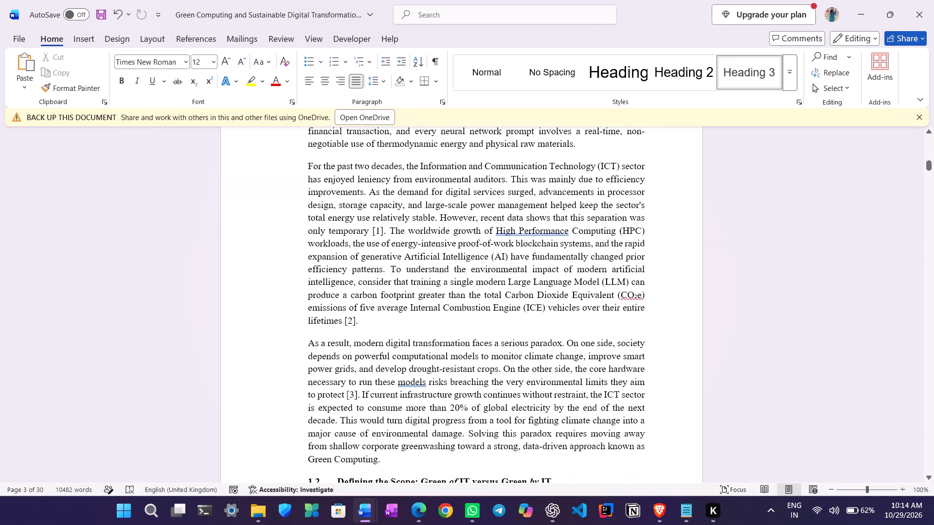
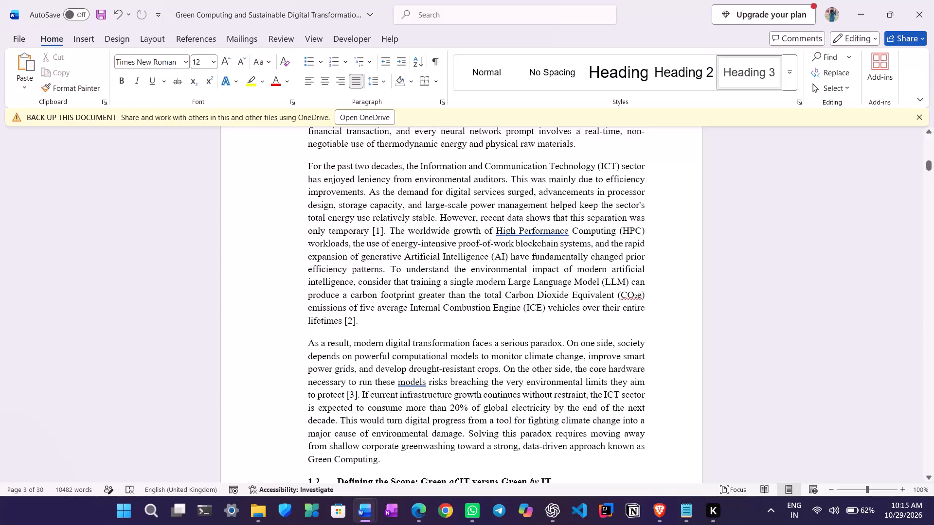
Start a new sentence after citation [1] in the "For the past two decades" paragraph with "The efficiency patterns are changed".
left_click(391, 225)
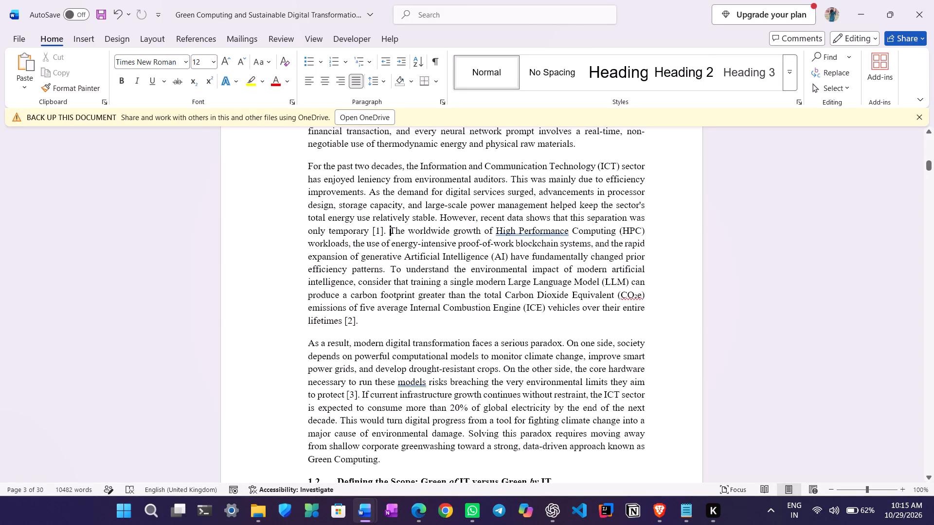
type("The efficiency patterns")
key("space")
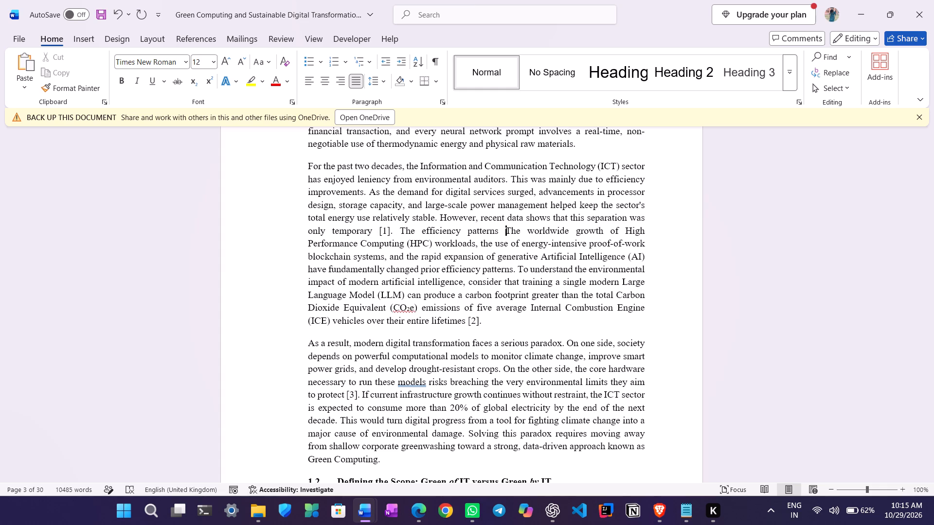
type("ar")
key("BackSpace")
key("BackSpace")
type("are")
key("space")
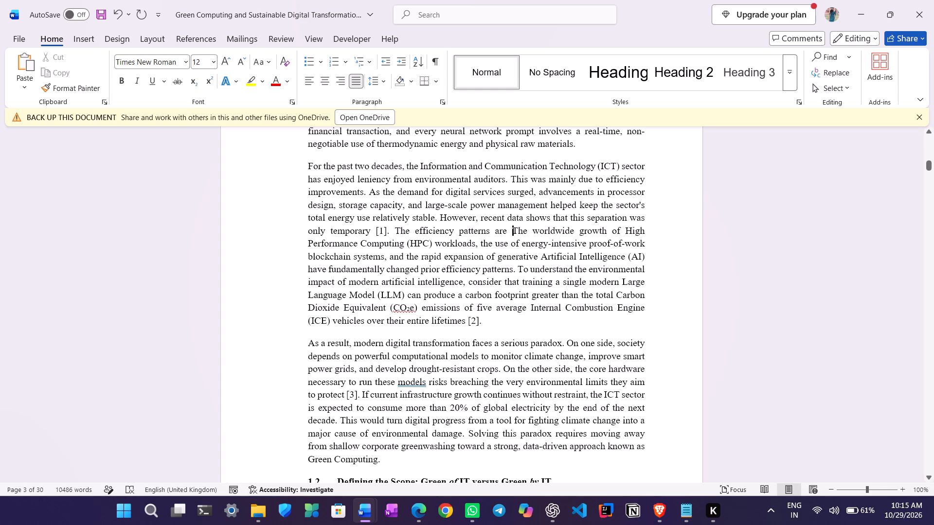
type("changes")
key("BackSpace")
type("d")
key("space")
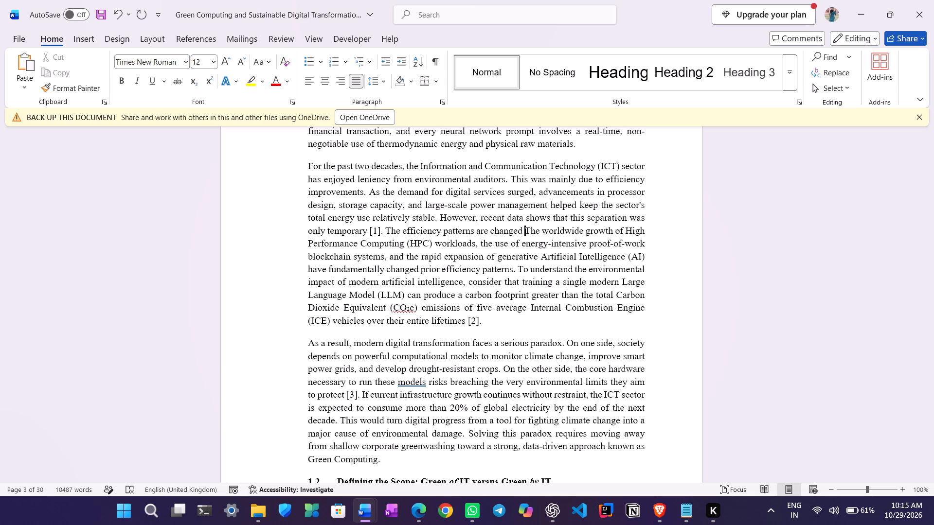
Continue the new sentence with "by the use of energy intensive blockchain systems and" before "The worldwide growth".
type("by the use of")
key("space")
type("enerfy")
key("space")
key("BackSpace")
key("BackSpace")
key("BackSpace")
key("BackSpace")
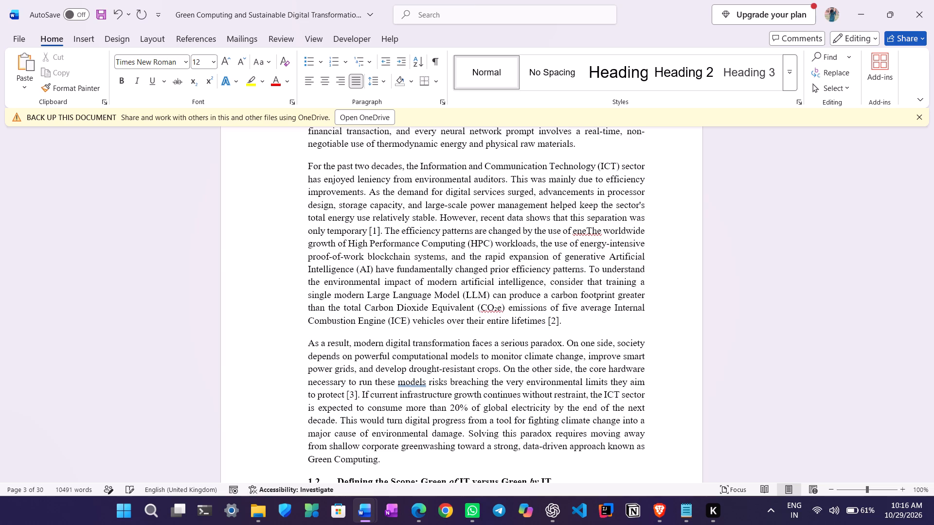
type("rgy intensive")
key("space")
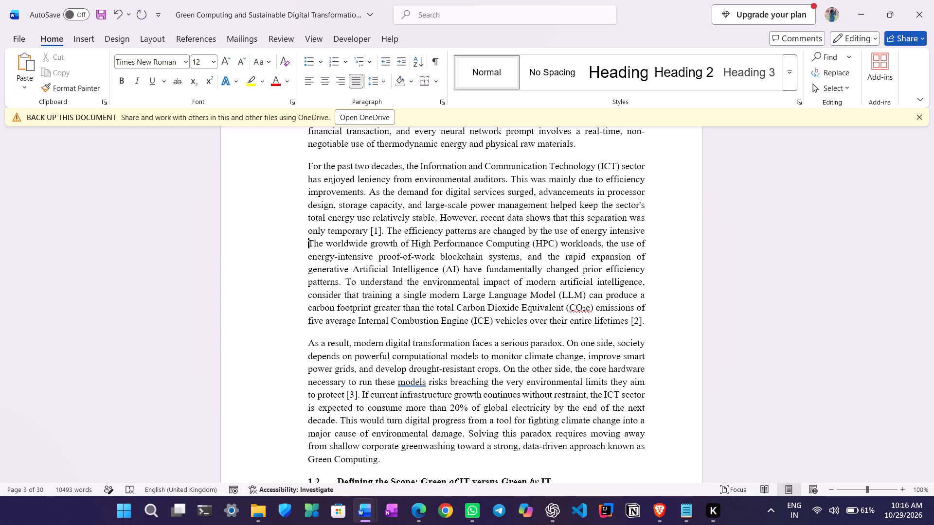
type("block")
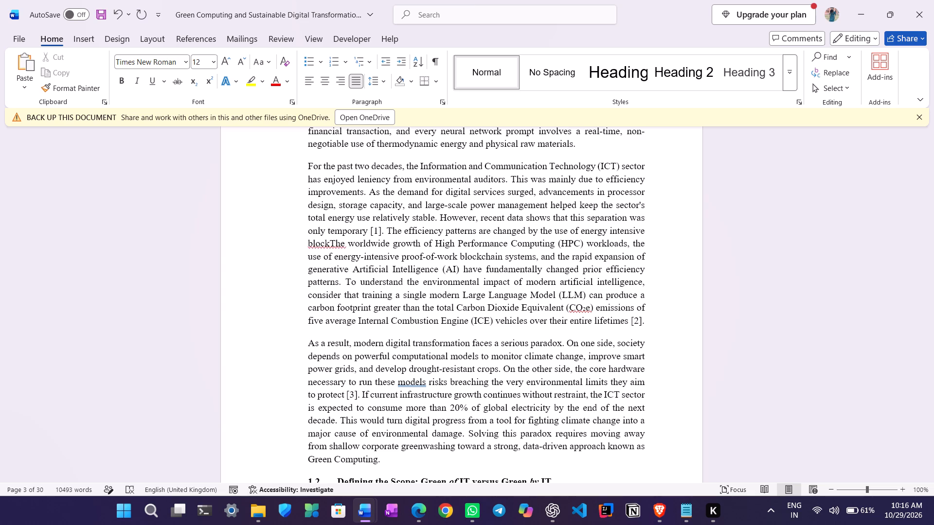
type("chain")
key("space")
type("systems and")
key("space")
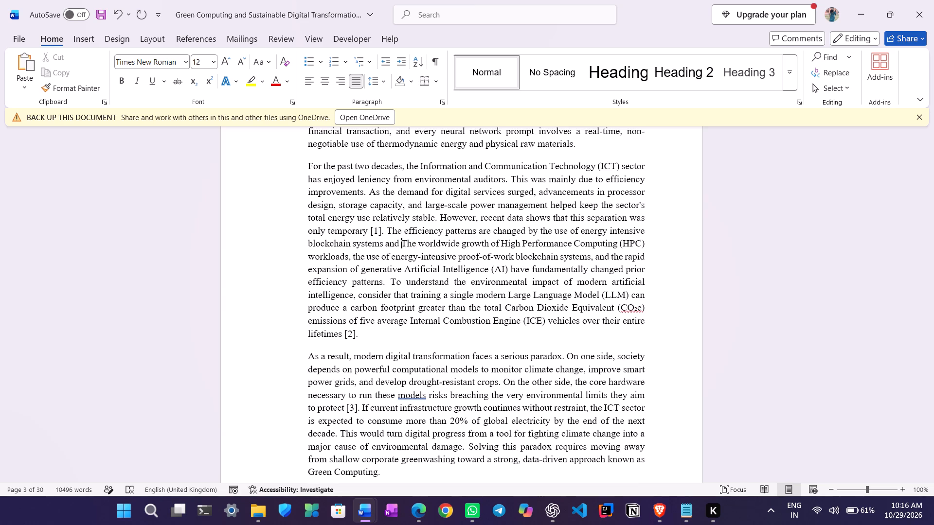
Replace the capitalised "The" before "worldwide growth" with lowercase "the" to join it to the new wording.
key("Delete")
key("Delete")
key("Delete")
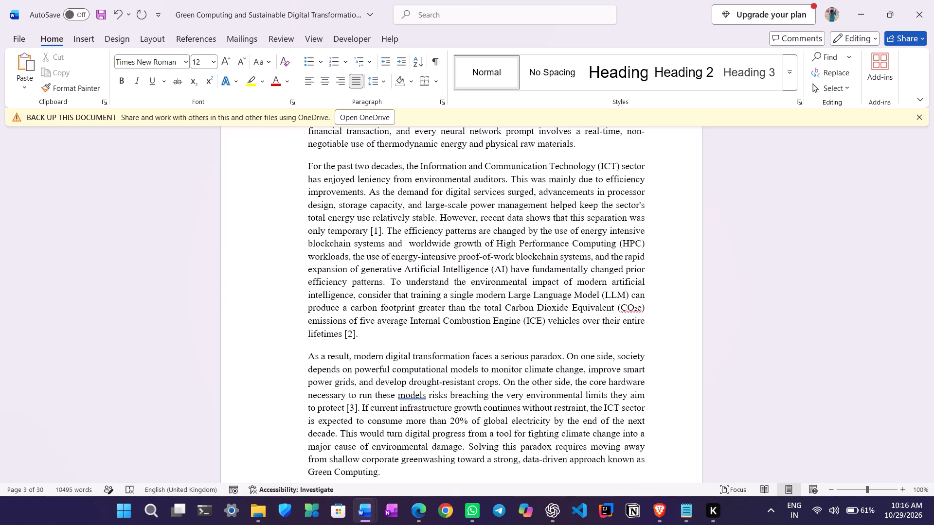
type("the")
key("space")
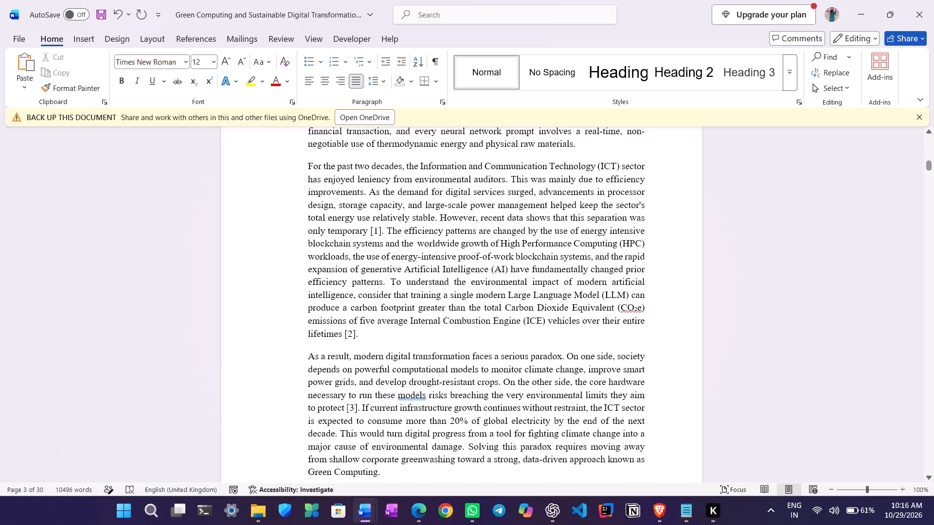
Remove the phrase "the use of energy-intensive proof-of-work blockchain systems" and its commas, so the text reads "workloads and the rapid expansion".
left_click(348, 261)
key("period")
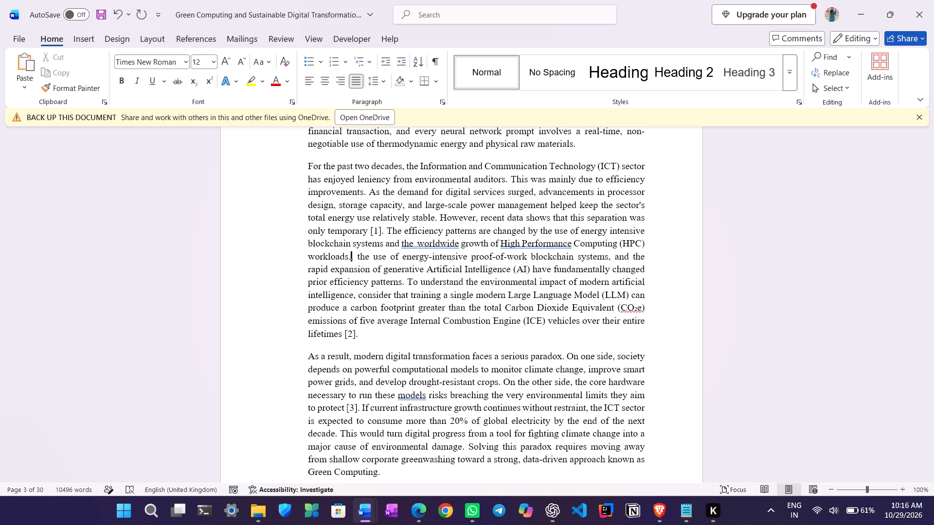
key("Delete")
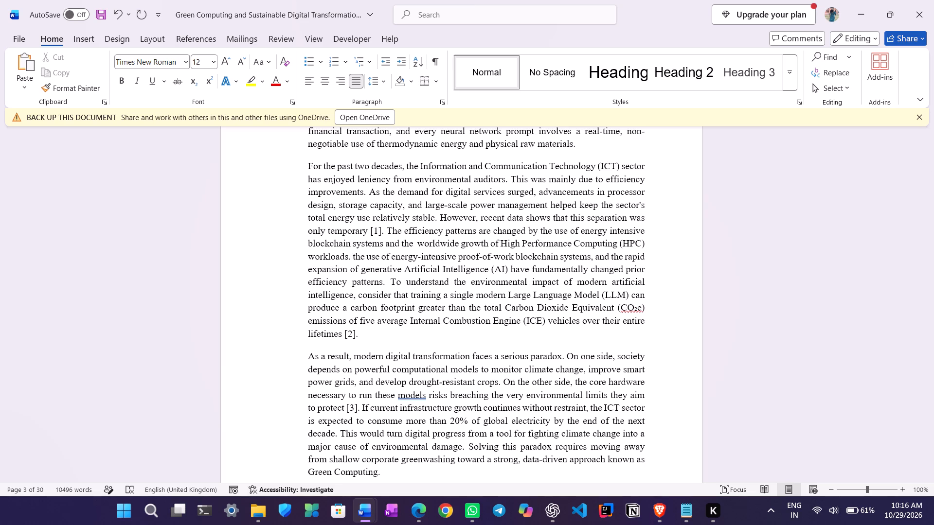
key("Delete")
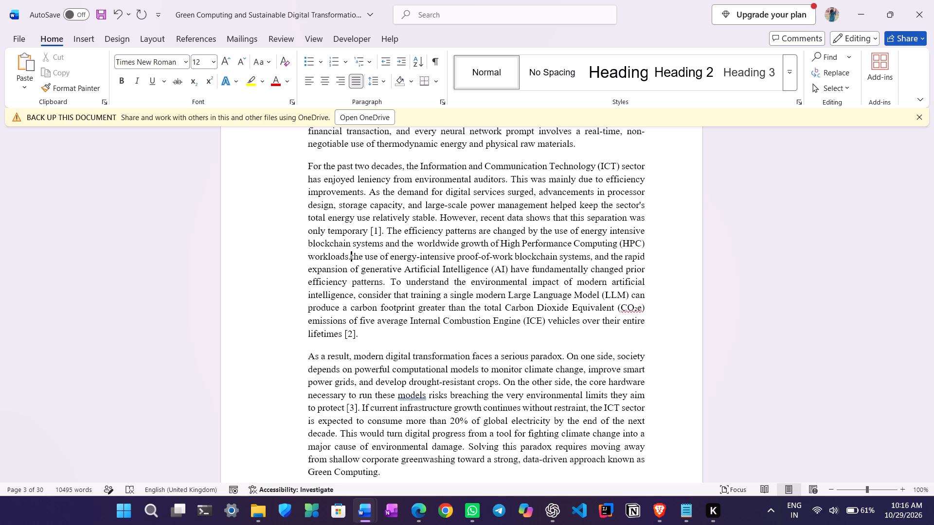
key("Delete")
key("Delete")
key("Delete")
key("Delete")
key("Delete")
key("Delete")
key("Delete")
key("Delete")
key("Delete")
key("Delete")
key("Delete")
key("Delete")
key("Delete")
key("Delete")
key("Delete")
key("Delete")
key("Delete")
key("Delete")
key("Delete")
key("Delete")
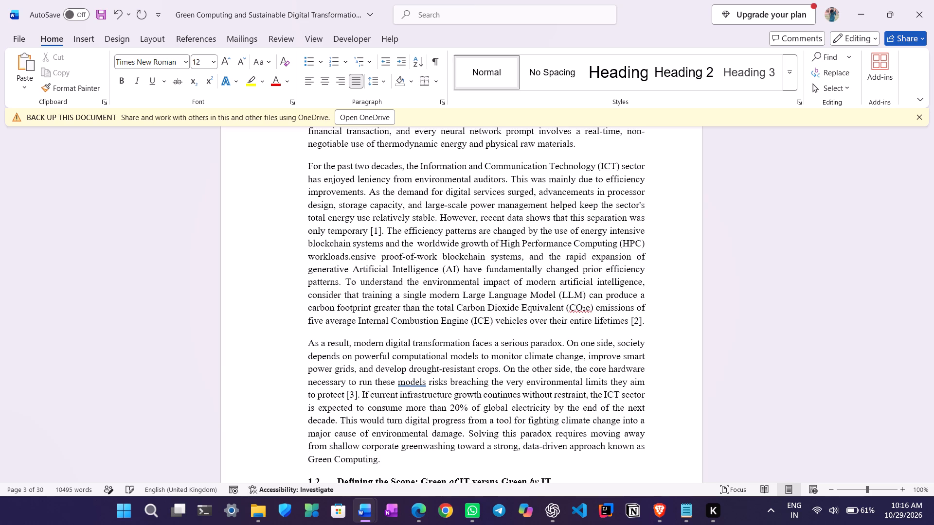
key("Delete")
key("Delete")
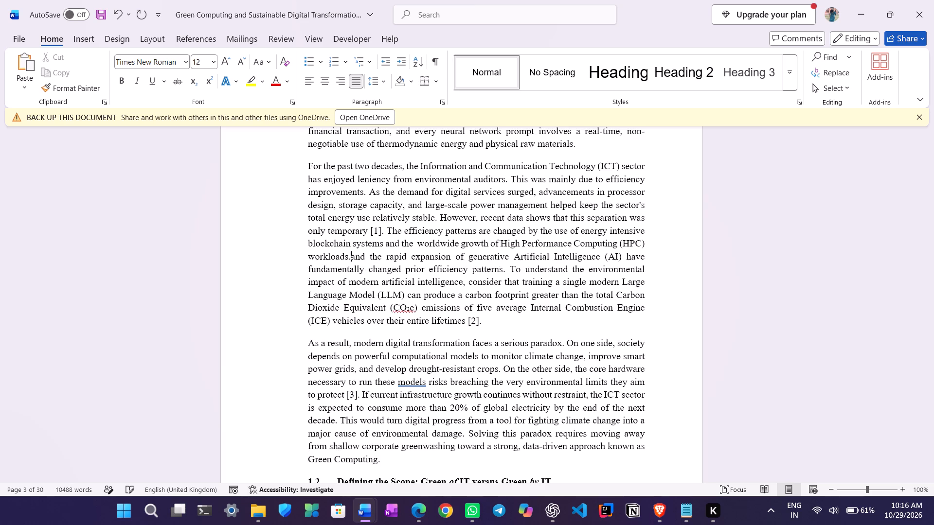
key("space")
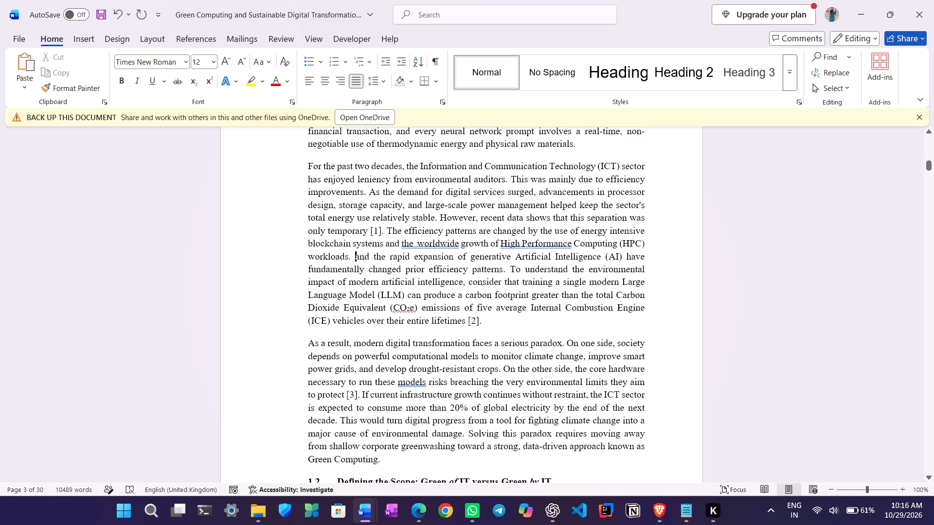
key("BackSpace")
key("BackSpace")
key("b")
key("BackSpace")
key("space")
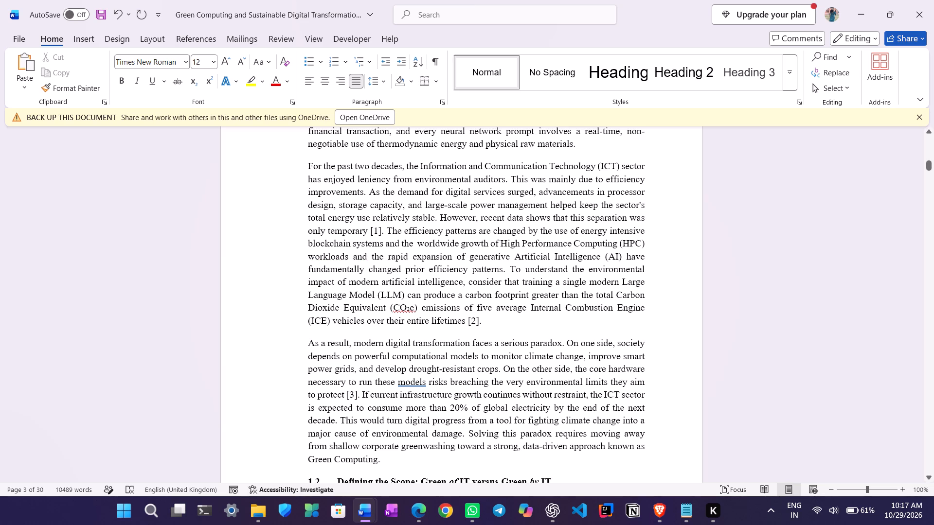
Replace the "and" following "energy intensive blockchain systems" with a comma.
left_click(394, 245)
key("BackSpace")
key("BackSpace")
key("BackSpace")
key("Delete")
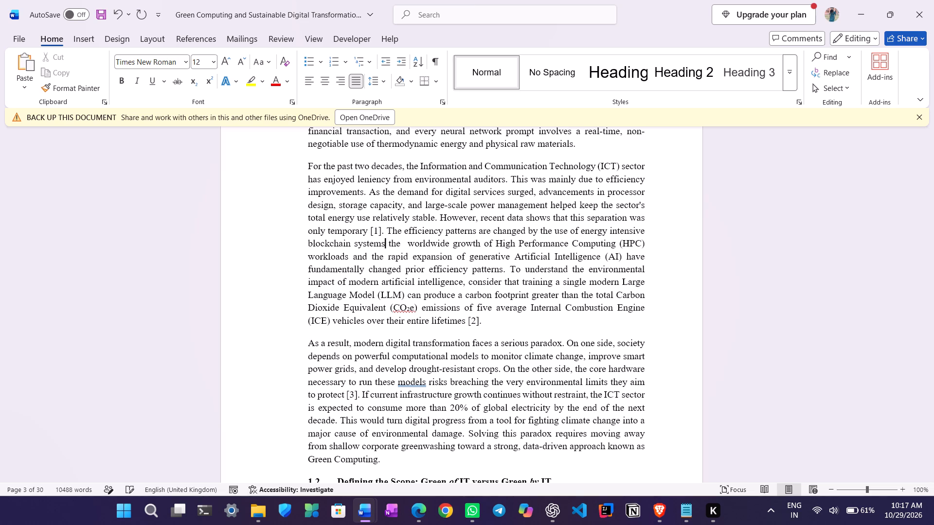
key("space")
type(",")
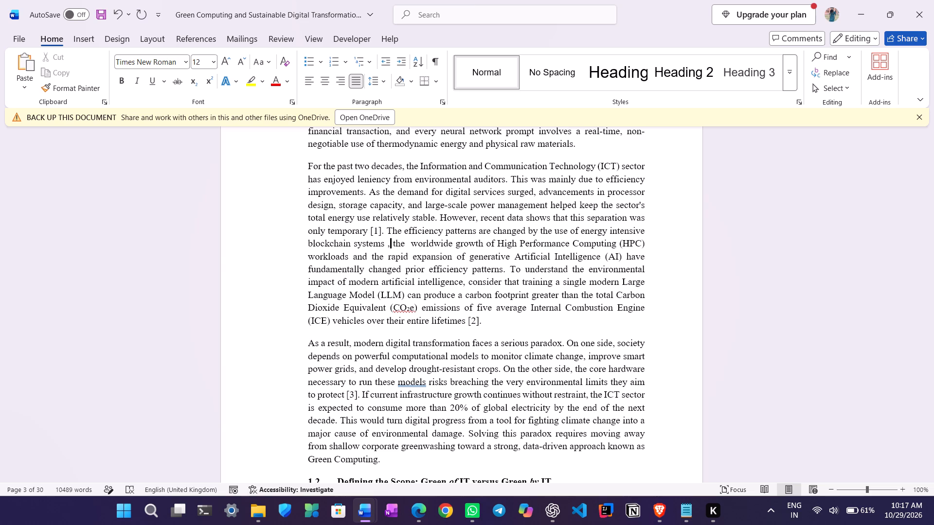
Delete "the" before "worldwide growth" and tidy the spacing so the text reads "blockchain systems, worldwide growth".
key("Right")
key("Right")
key("Right")
key("Right")
key("BackSpace")
key("BackSpace")
key("BackSpace")
key("Delete")
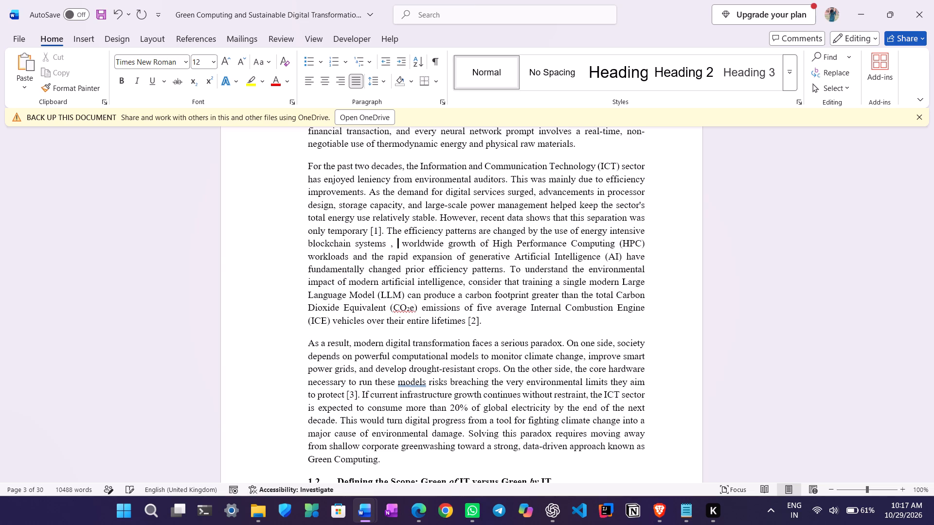
key("BackSpace")
key("Delete")
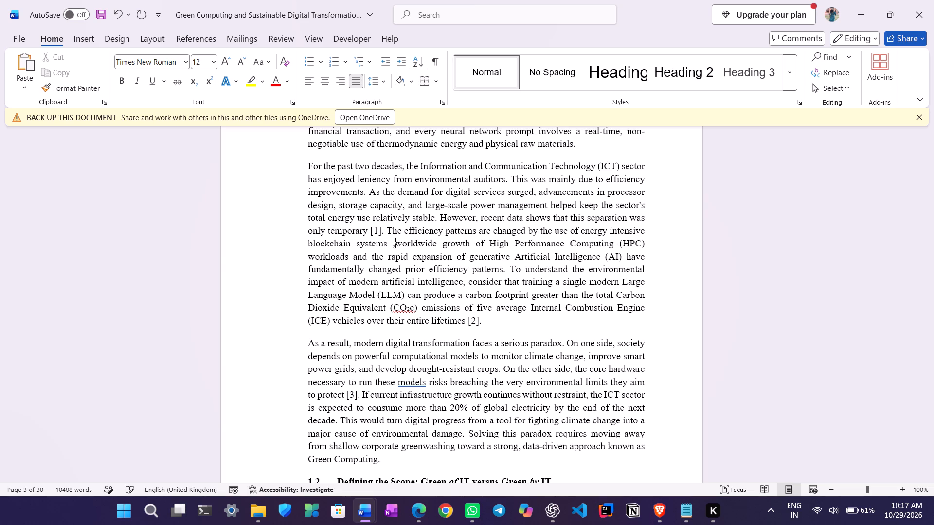
key("space")
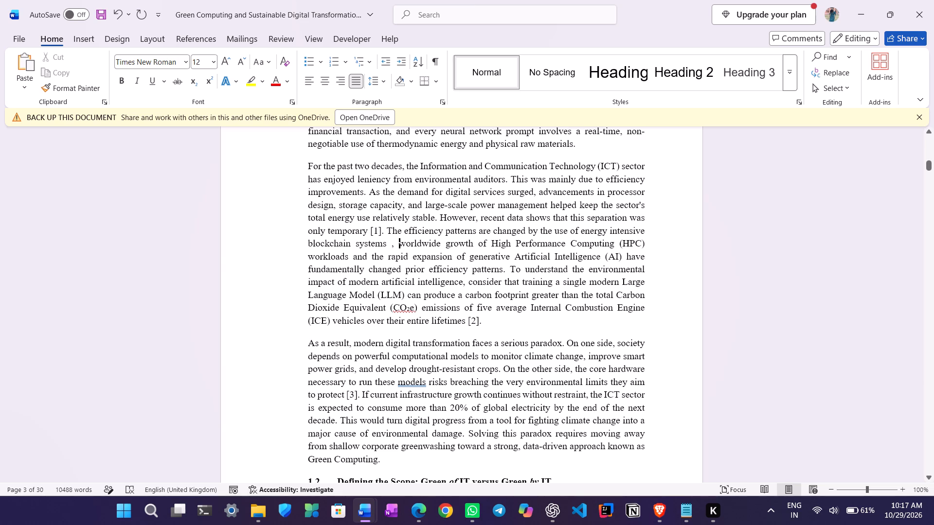
key("Left")
key("Left")
key("BackSpace")
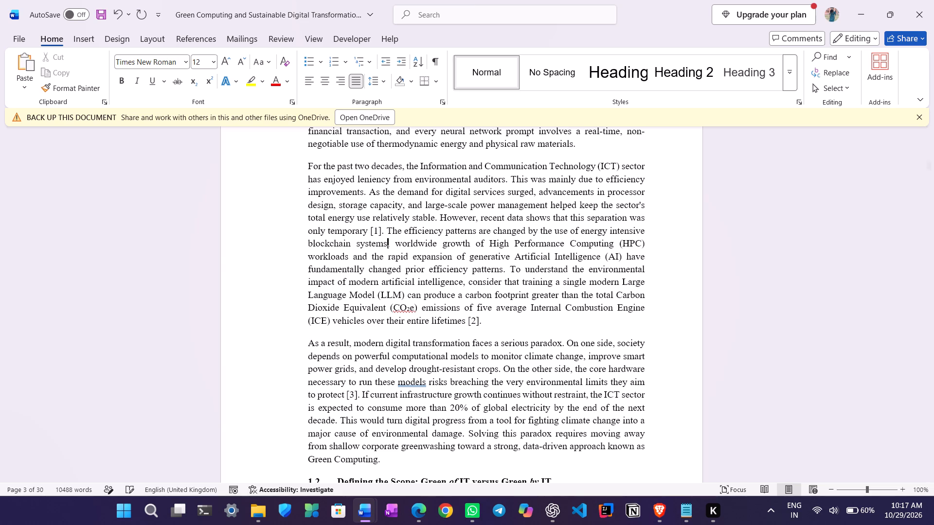
left_click(466, 240)
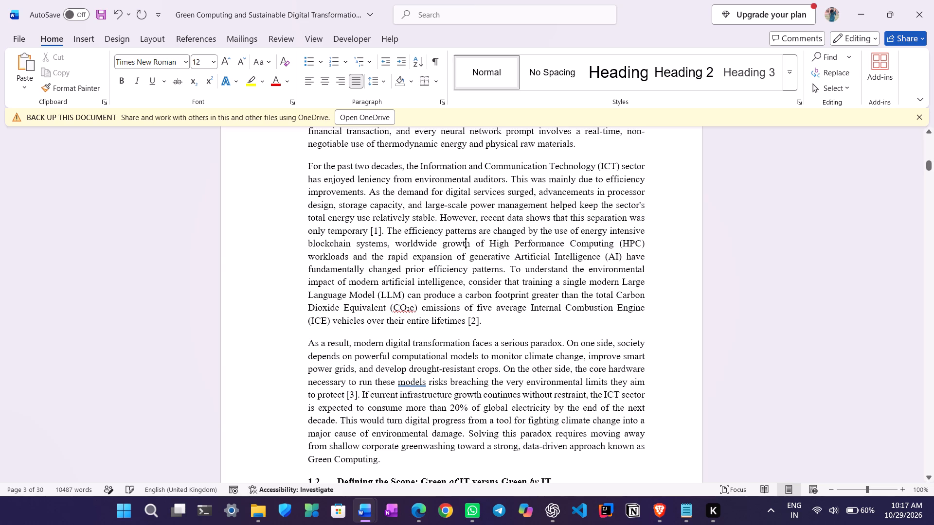
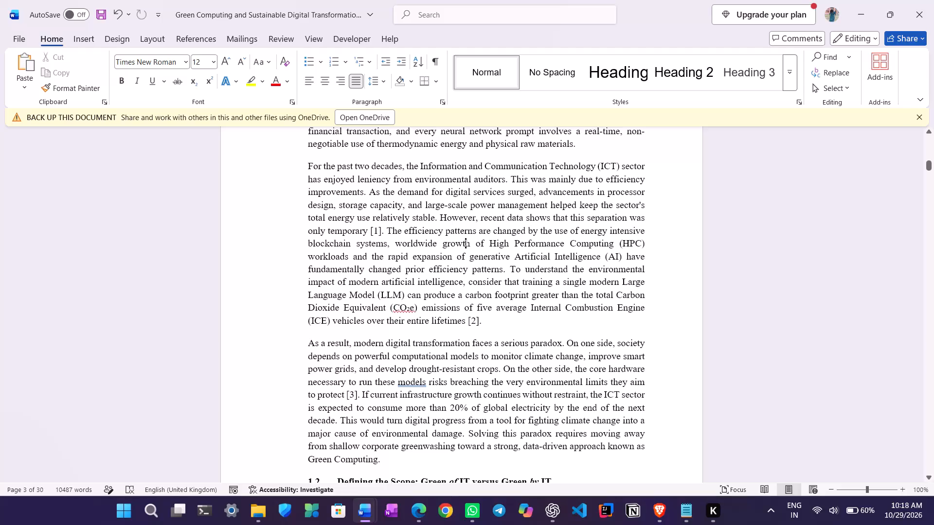
left_click_drag(485, 326, 301, 162)
key("ctrl+c")
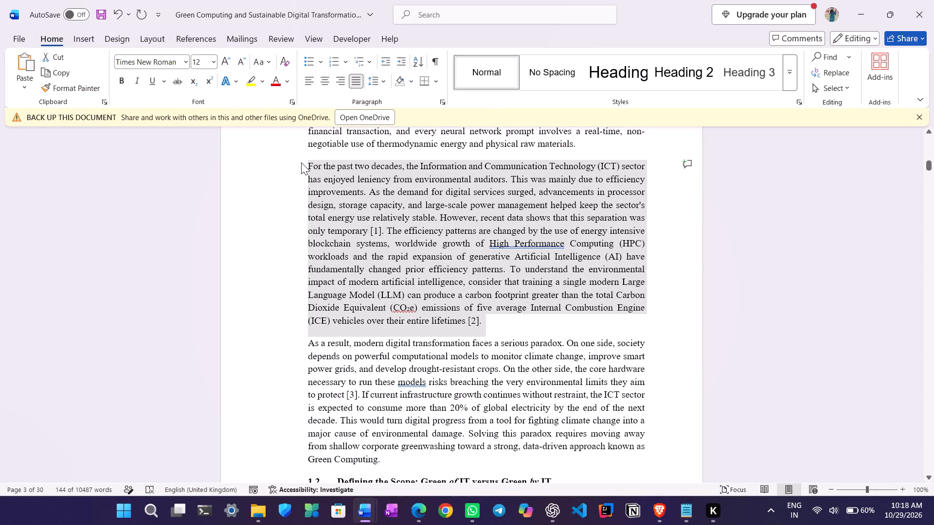
left_click(301, 162)
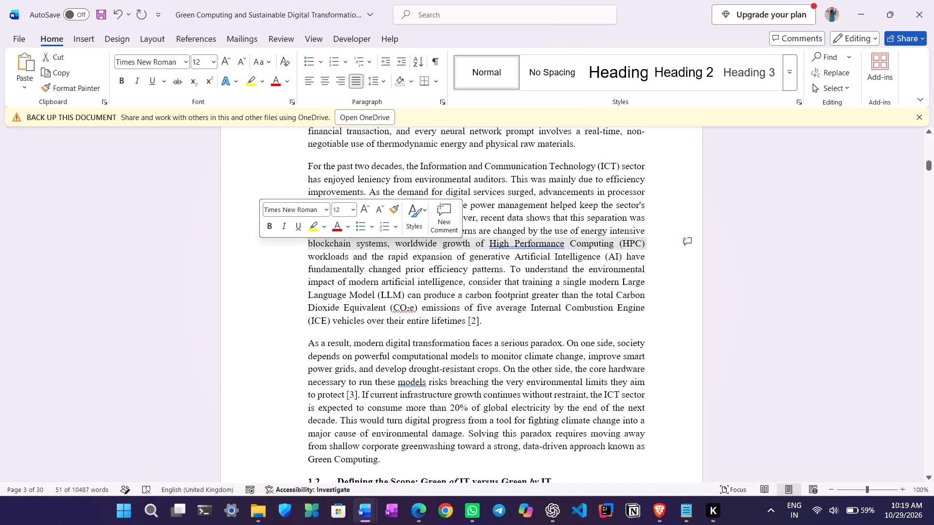
left_click(260, 247)
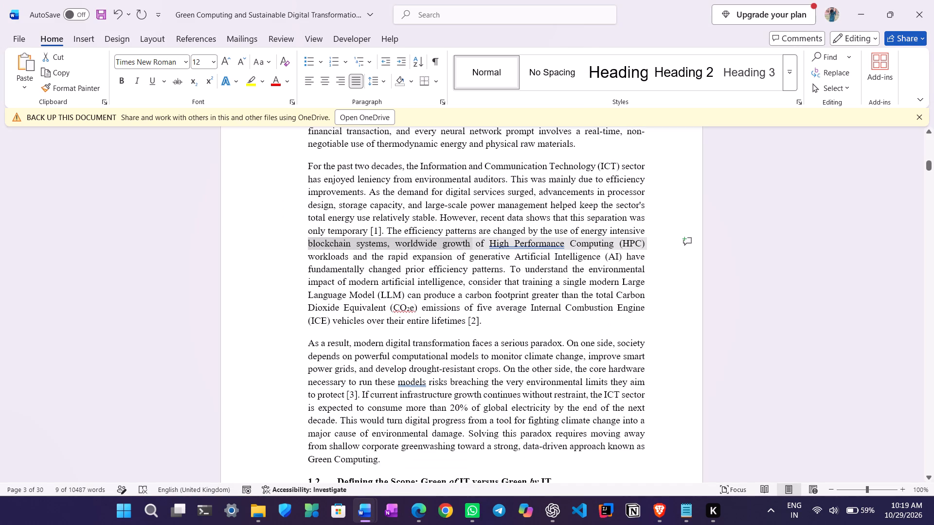
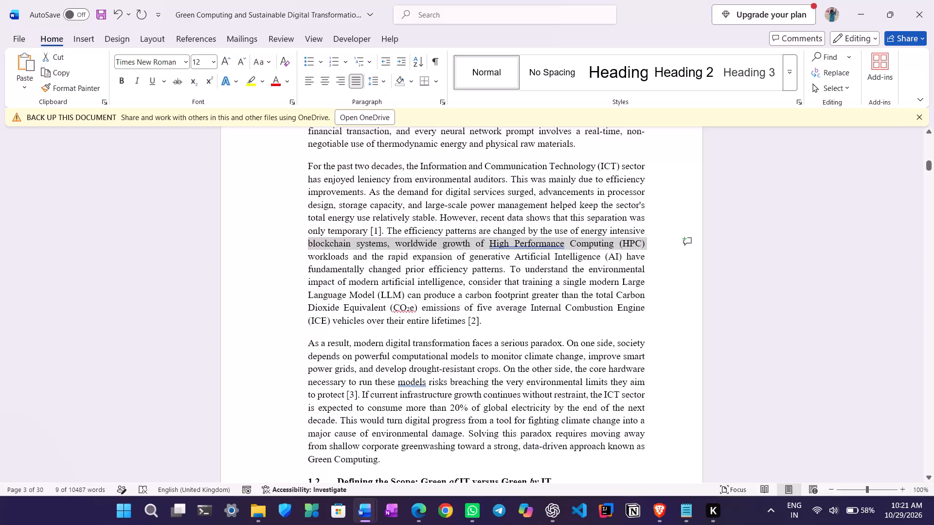
Check the next paragraph's highlighting in AI.pdf in Edge, and back in Word delete its opening "As a result," and capitalise "Modern".
scroll(255, 276, "down", 1)
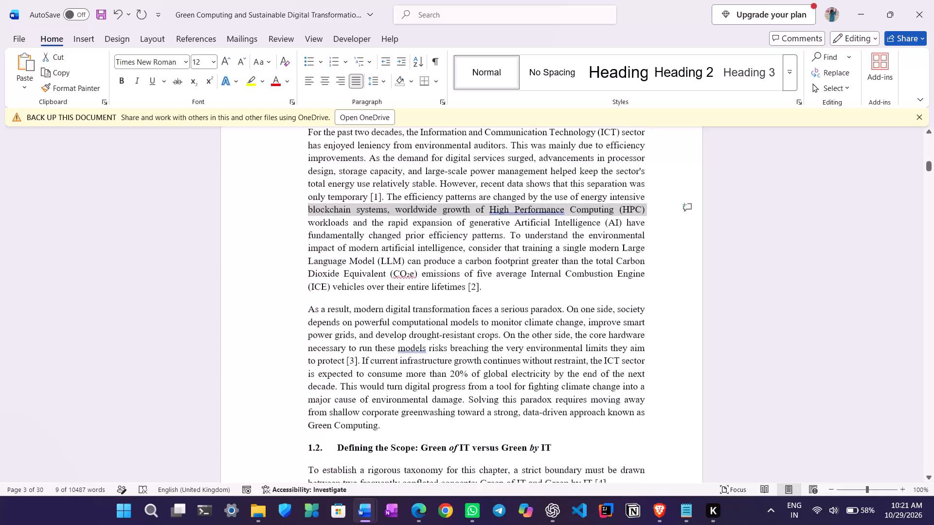
scroll(255, 276, "down", 1)
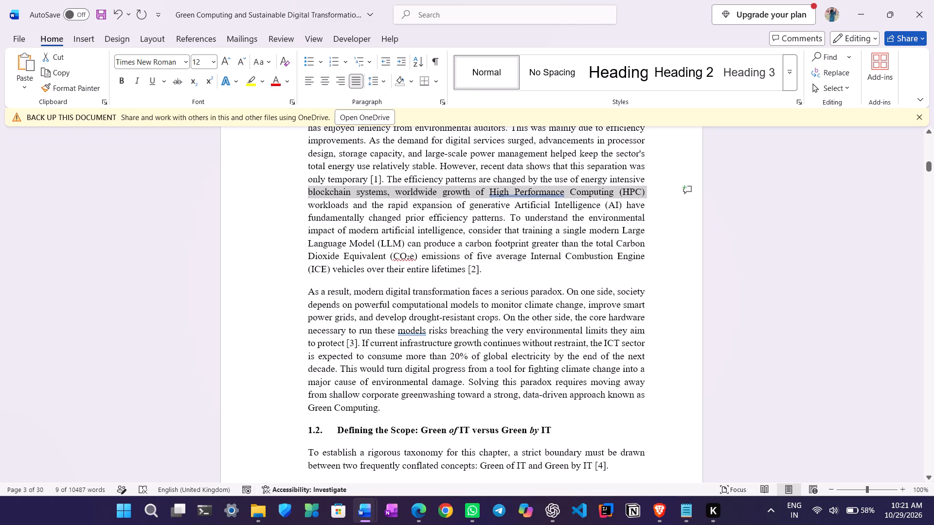
left_click(411, 512)
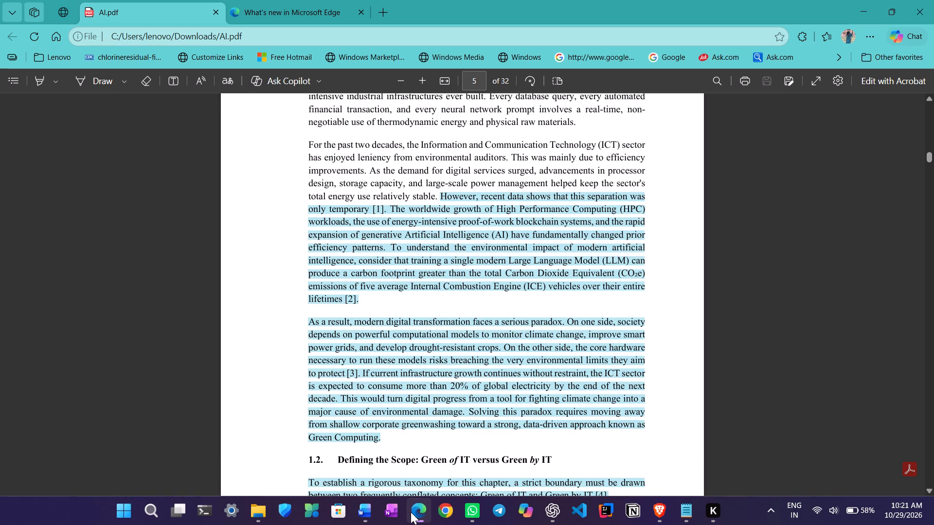
left_click(411, 512)
scroll(372, 391, "down", 1)
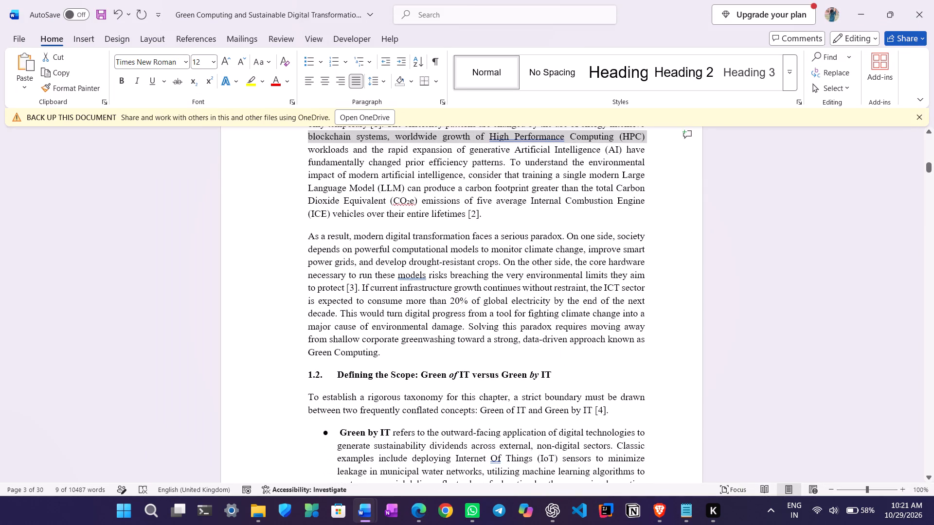
left_click(352, 237)
key("BackSpace")
key("BackSpace")
key("BackSpace")
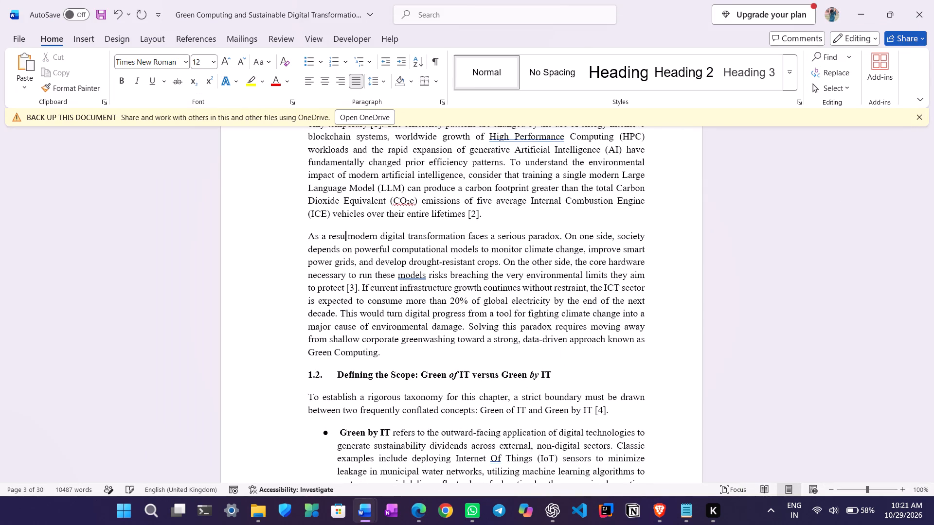
key("BackSpace")
key("BackSpace")
key("BackSpace")
key("BackSpace")
key("BackSpace")
key("BackSpace")
key("BackSpace")
key("BackSpace")
key("BackSpace")
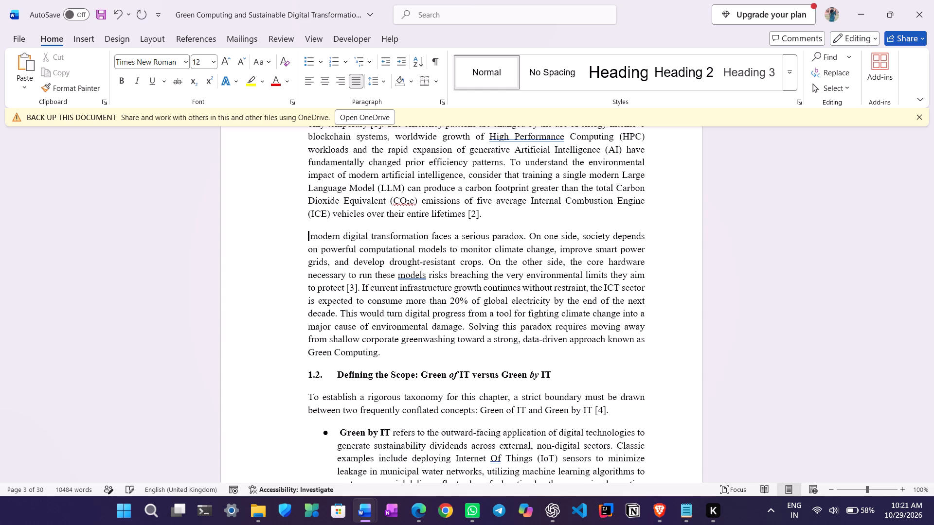
key("Right")
key("Right")
key("BackSpace")
key("BackSpace")
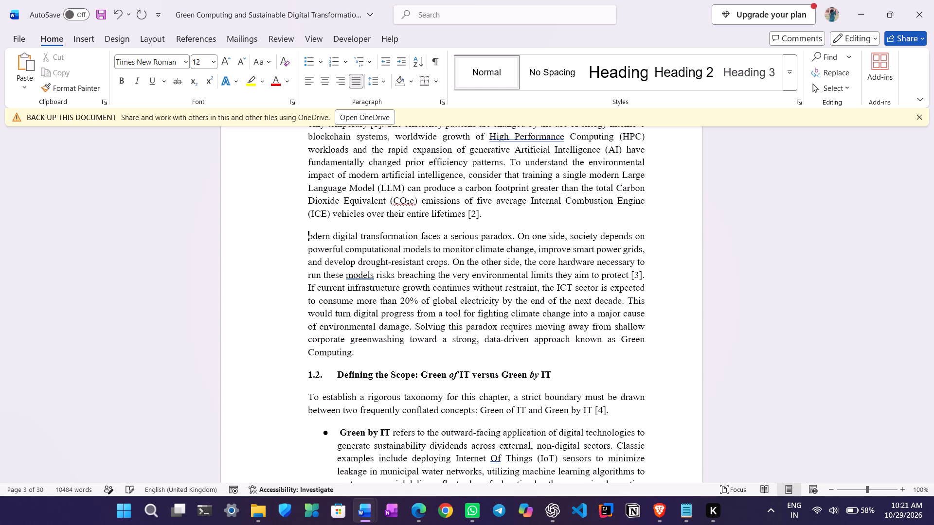
key("shift+m")
Reword "faces" as "results in facing" in the paragraph's first sentence, after "Modern digital transformation".
key("Right")
key("Right")
key("Right")
key("Right")
key("Right")
key("Right")
key("Right")
key("Right")
key("Right")
key("Right")
key("Right")
key("Right")
key("Right")
key("Right")
key("Right")
key("Right")
key("Right")
key("Right")
key("Right")
key("Right")
key("Right")
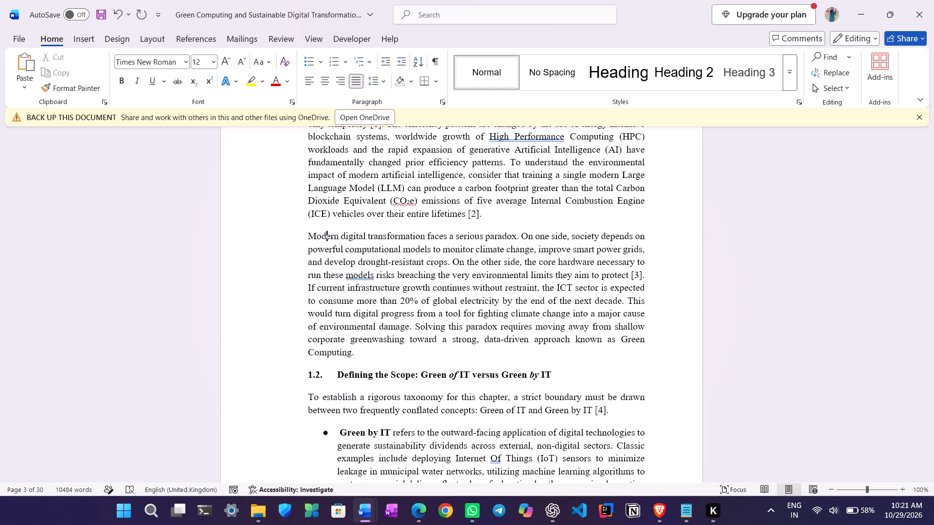
key("Right")
key("space")
type("results in")
key("space")
key("Right")
key("Right")
key("Right")
key("Right")
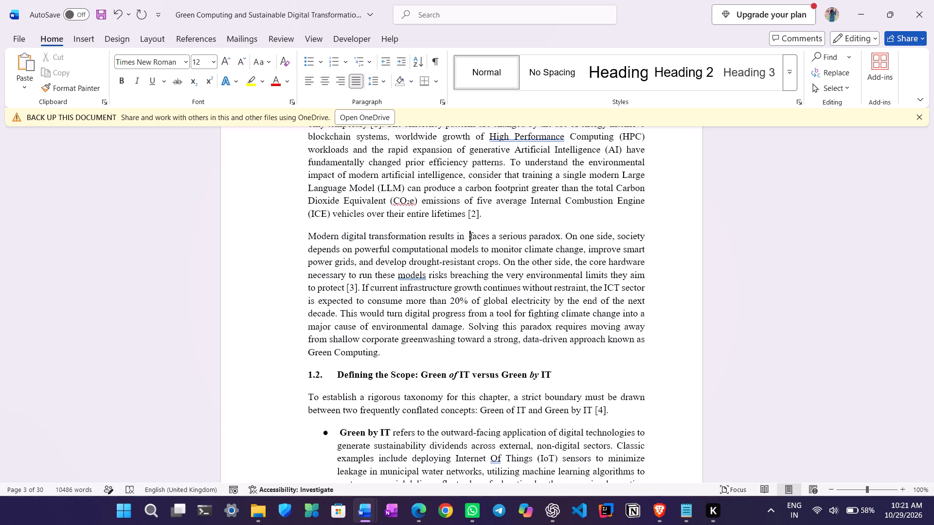
key("Right")
key("Right")
key("BackSpace")
key("BackSpace")
type("ing")
key("space")
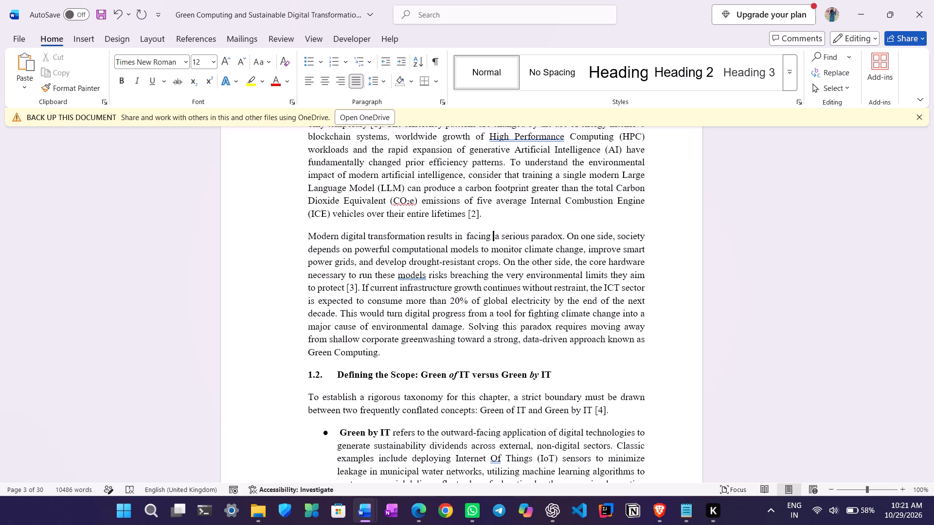
Rework the sentence's opening to read "This makes modern digital transformation result in", with "modern" in lowercase.
left_click(309, 235)
type("This makes")
key("space")
key("Right")
key("Right")
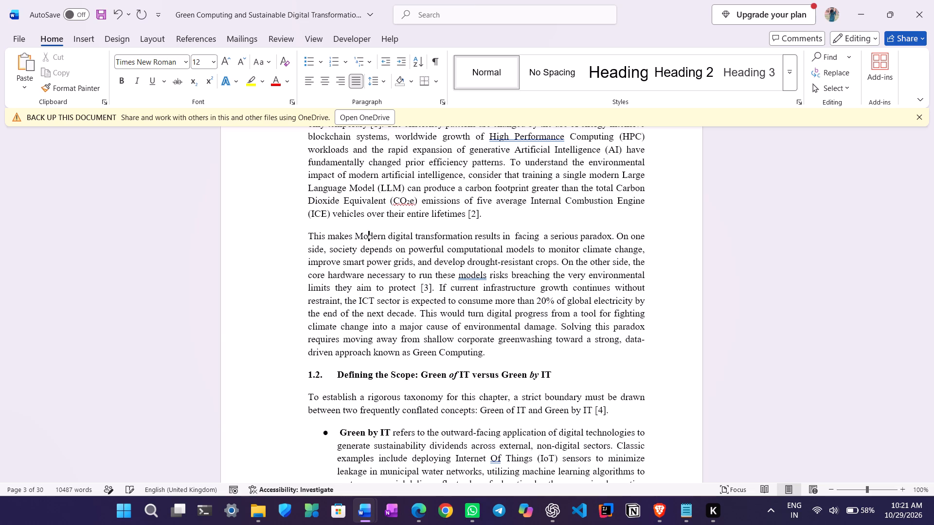
key("Left")
key("BackSpace")
key("m")
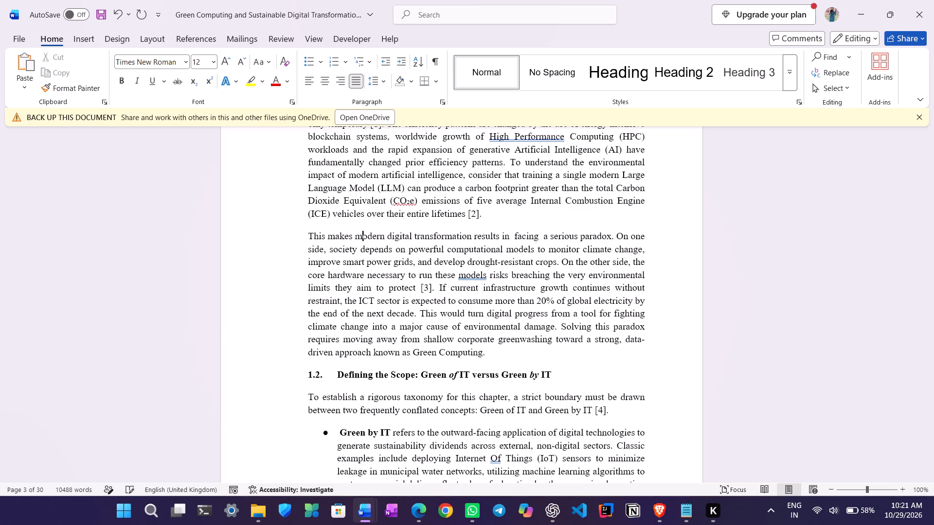
left_click(500, 236)
key("BackSpace")
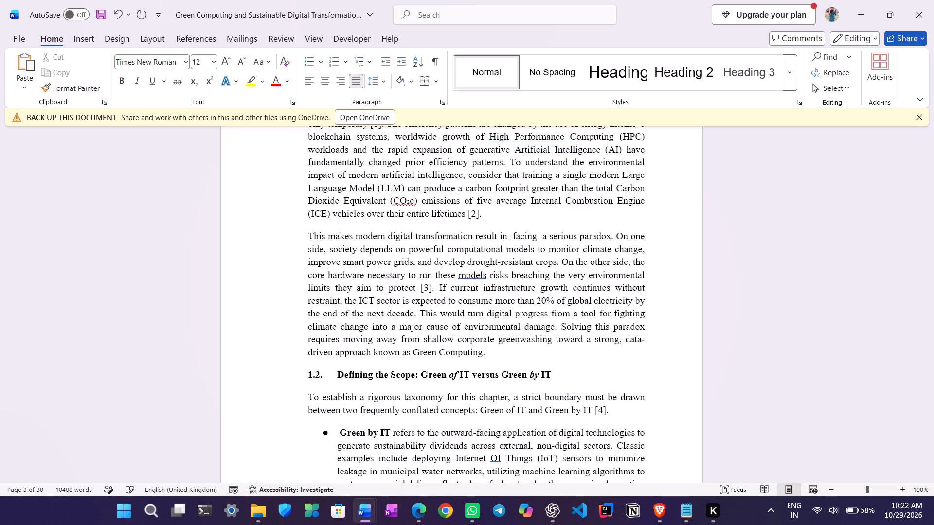
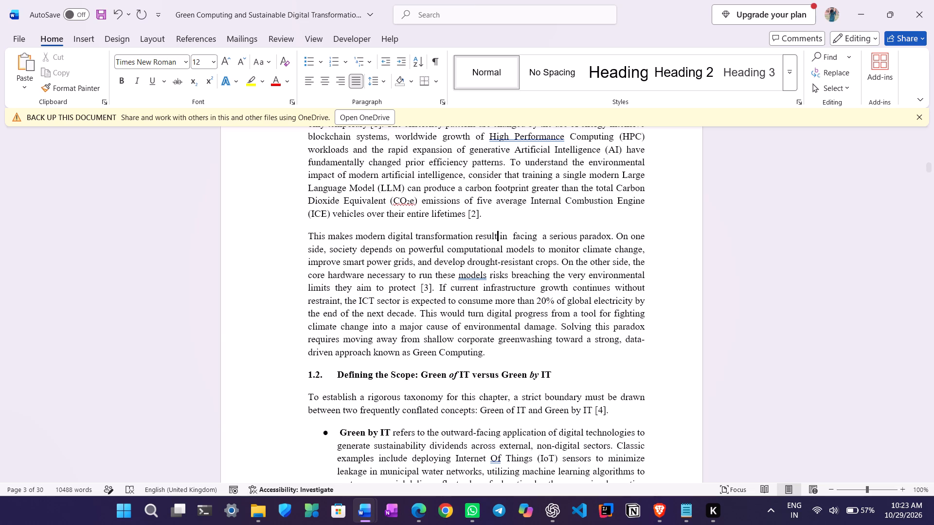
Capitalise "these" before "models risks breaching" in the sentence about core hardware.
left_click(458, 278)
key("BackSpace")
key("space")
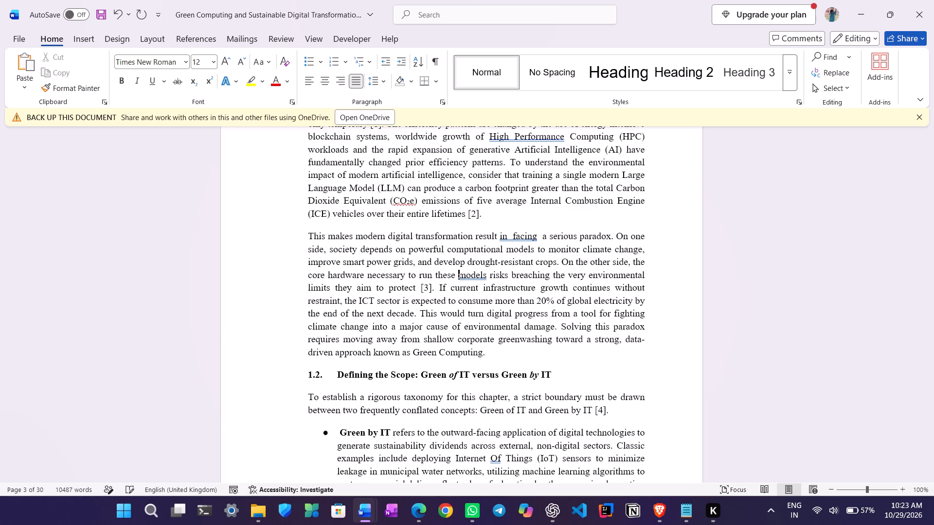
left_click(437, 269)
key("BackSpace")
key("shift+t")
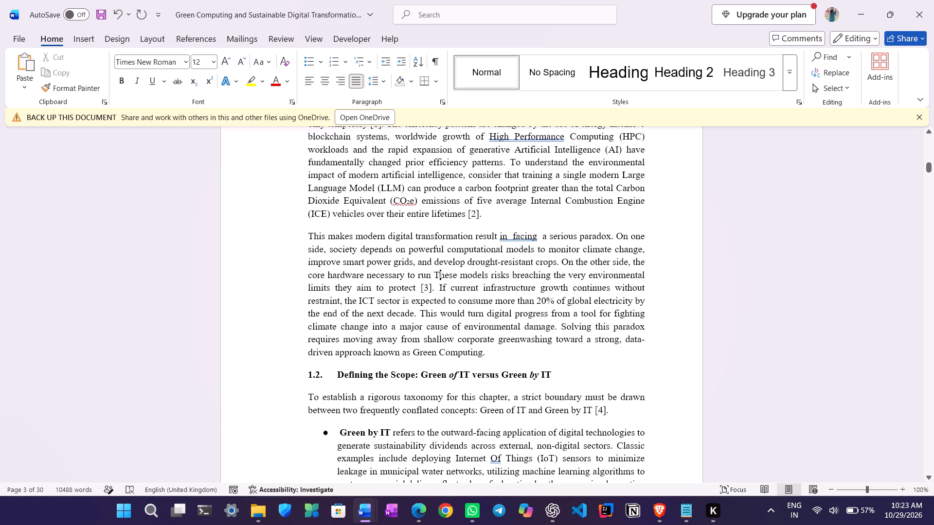
Insert ", which are ran by core hardware" after "limits they aim to protect", before citation [3].
left_click(415, 290)
key("Right")
key("space")
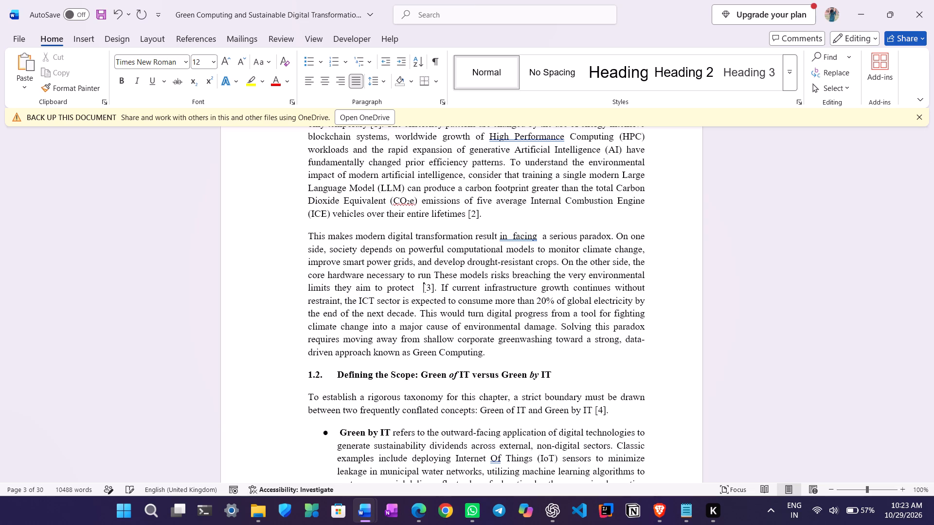
key("BackSpace")
key("BackSpace")
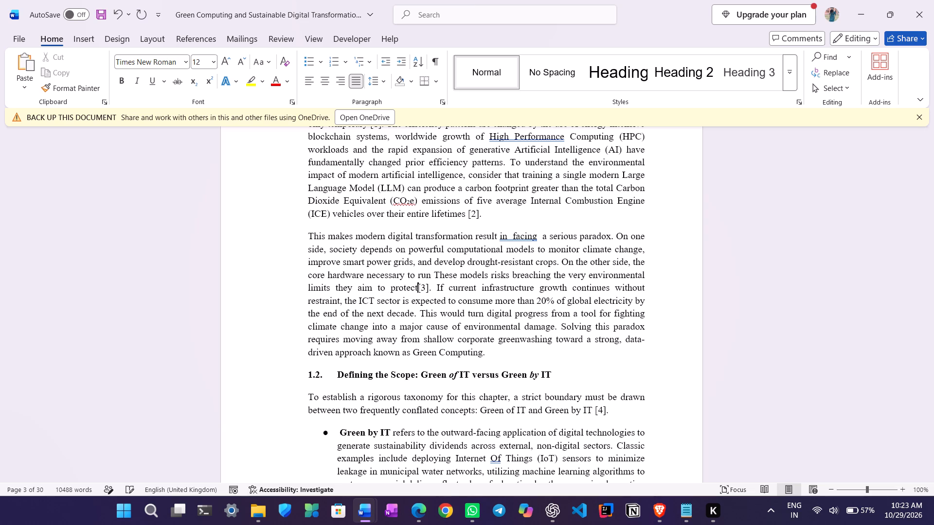
type(", wi")
key("BackSpace")
type("hich are ran by core hardware")
key("space")
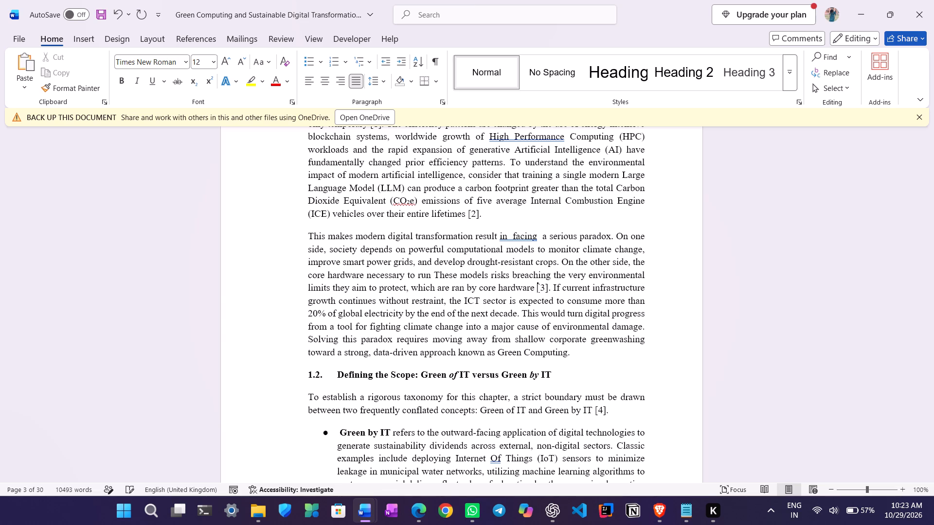
Delete "On the other side, the core hardware necessary to run" from the start of the sentence, so it begins with "These models".
left_click_drag(415, 290, 340, 253)
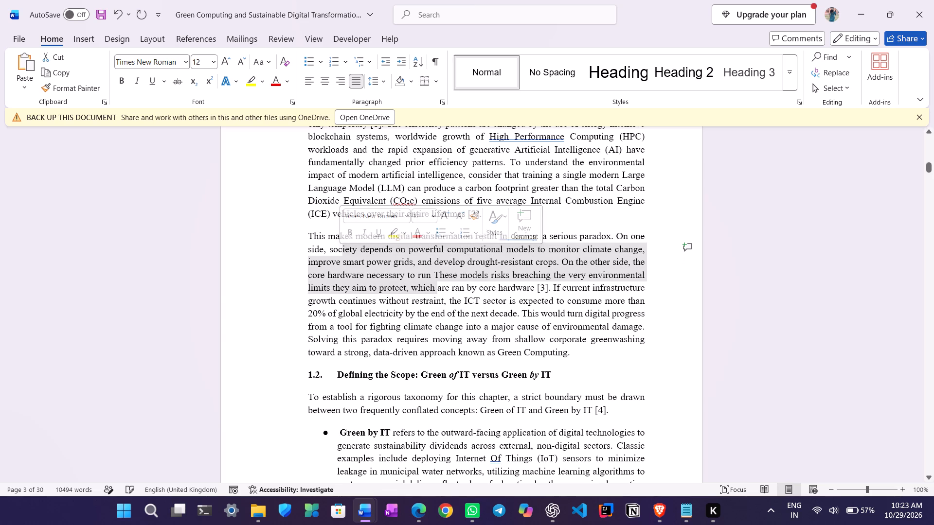
left_click(435, 275)
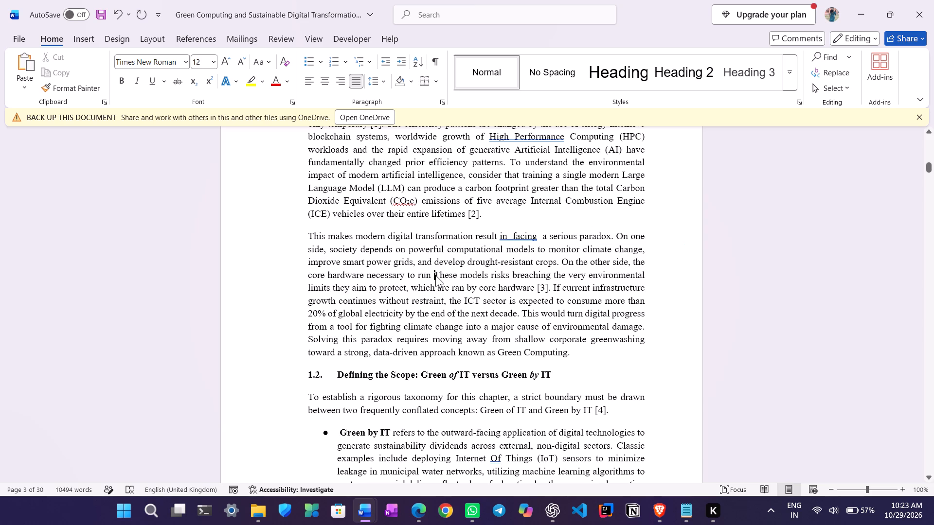
key("BackSpace")
key("BackSpace")
key("BackSpace")
key("BackSpace")
key("BackSpace")
key("BackSpace")
key("BackSpace")
key("BackSpace")
key("BackSpace")
key("BackSpace")
key("BackSpace")
key("BackSpace")
key("BackSpace")
key("BackSpace")
key("BackSpace")
key("BackSpace")
key("BackSpace")
key("BackSpace")
key("BackSpace")
key("BackSpace")
key("BackSpace")
key("BackSpace")
key("BackSpace")
key("BackSpace")
key("BackSpace")
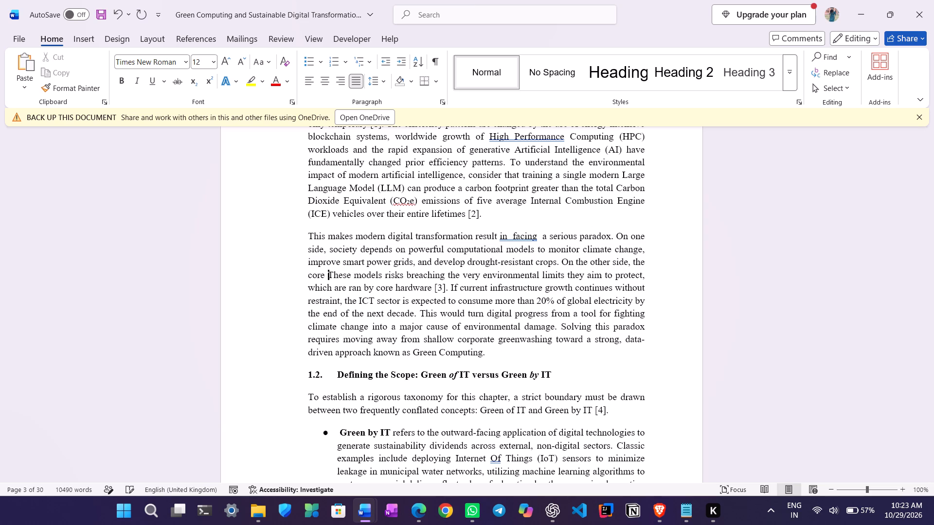
key("BackSpace")
key("BackSpace")
key("BackSpace")
key("BackSpace")
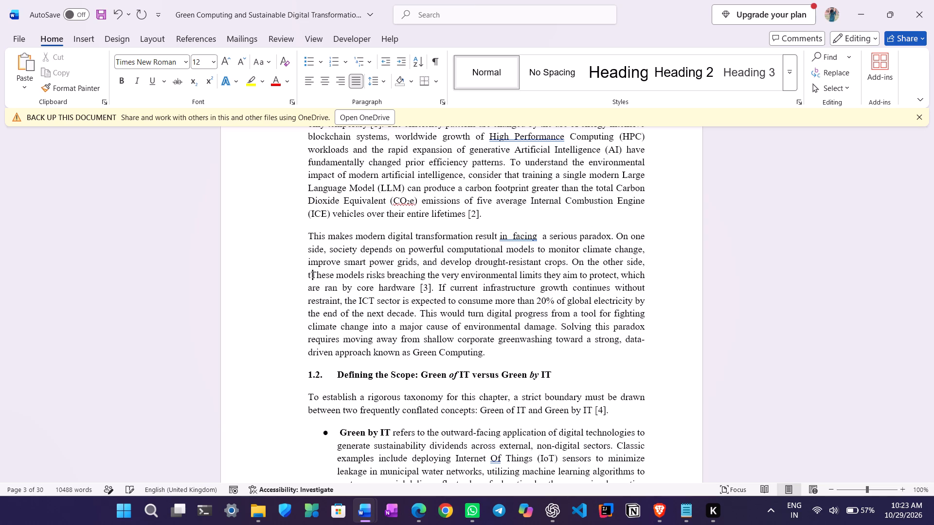
key("BackSpace")
key("BackSpace")
key("BackSpace")
key("BackSpace")
key("BackSpace")
key("BackSpace")
key("BackSpace")
key("BackSpace")
key("BackSpace")
key("BackSpace")
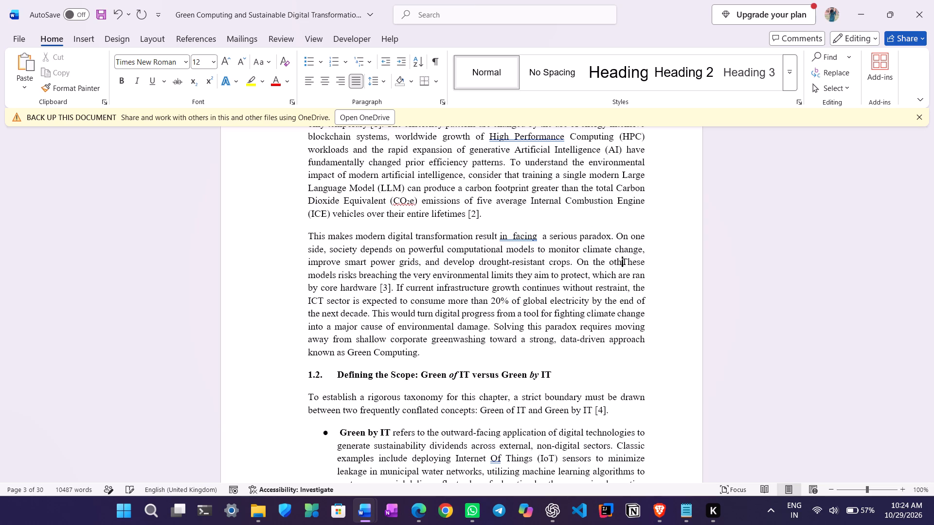
key("BackSpace")
key("BackSpace")
key("BackSpace")
key("BackSpace")
key("BackSpace")
key("BackSpace")
key("BackSpace")
key("BackSpace")
key("BackSpace")
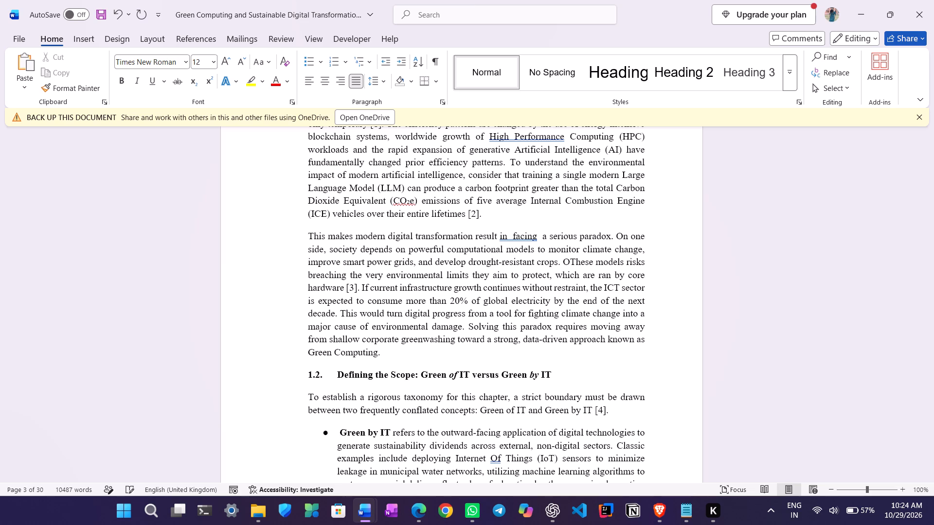
key("BackSpace")
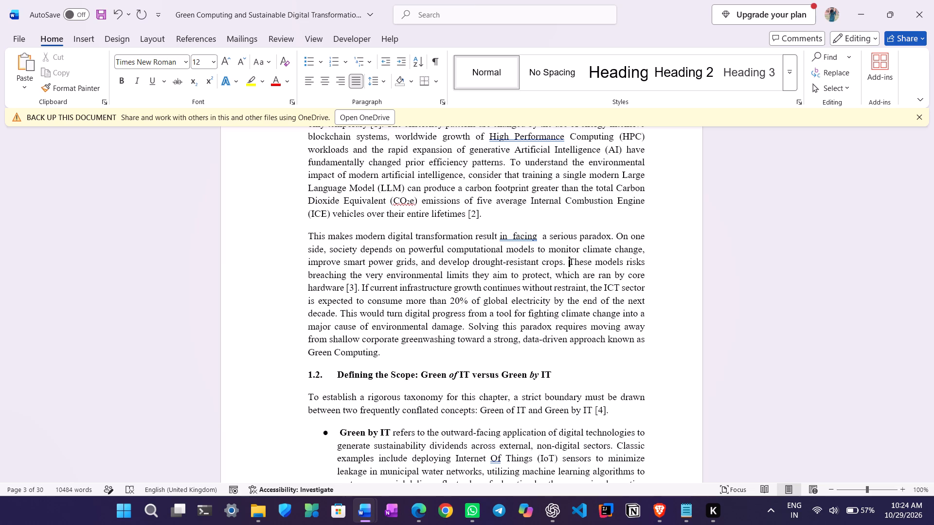
Begin the sentence with "On the other hand ," and put "these" before "models" in lowercase.
type("On the other hand ,")
key("space")
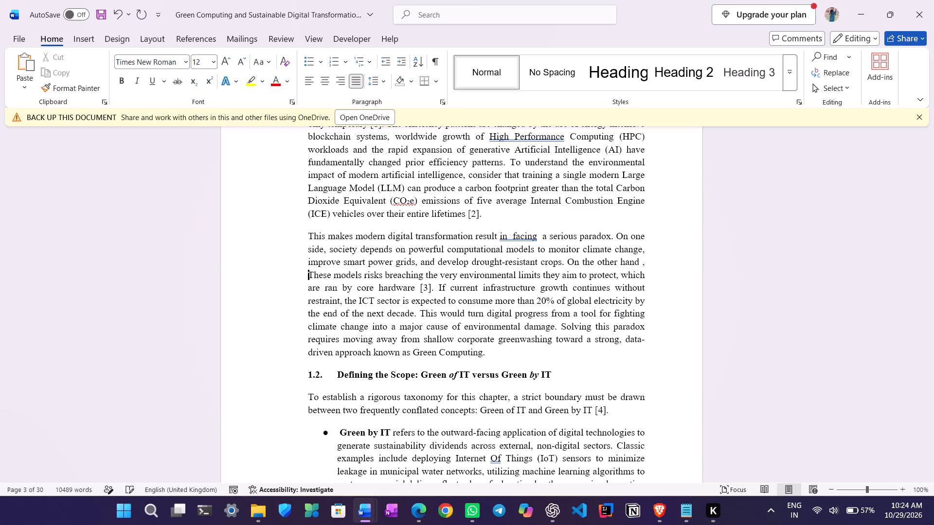
key("Right")
key("BackSpace")
key("t")
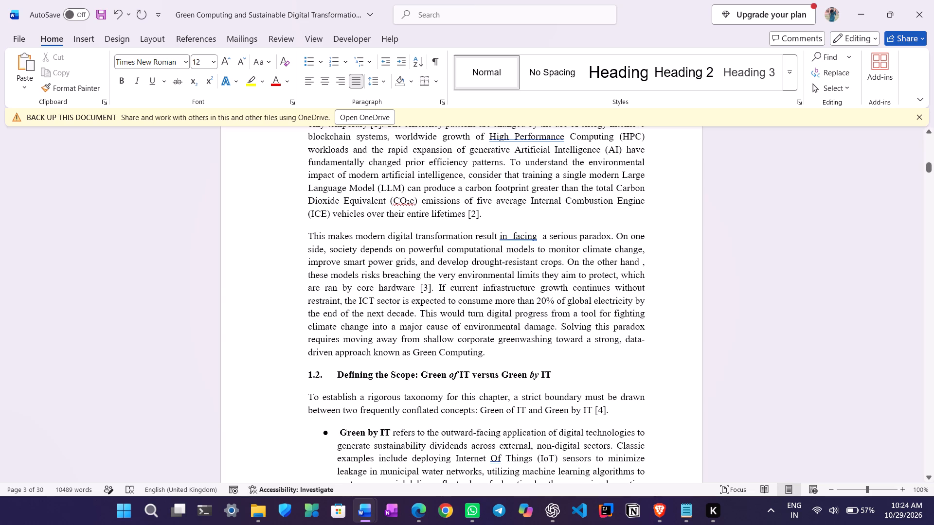
left_click_drag(478, 350, 467, 342)
left_click(508, 366)
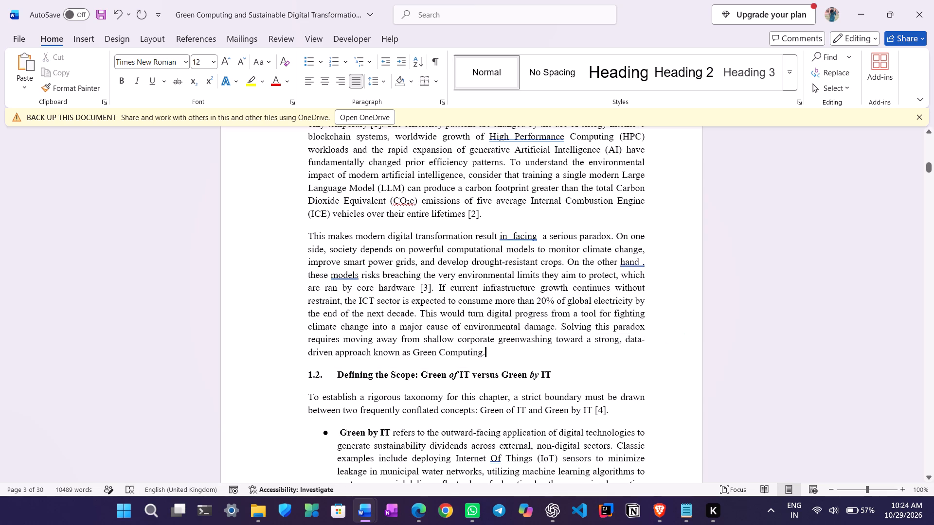
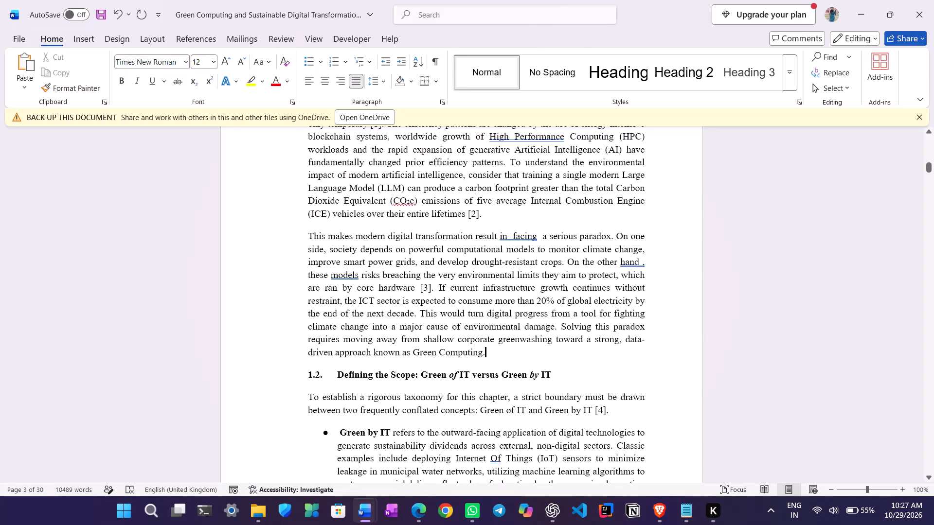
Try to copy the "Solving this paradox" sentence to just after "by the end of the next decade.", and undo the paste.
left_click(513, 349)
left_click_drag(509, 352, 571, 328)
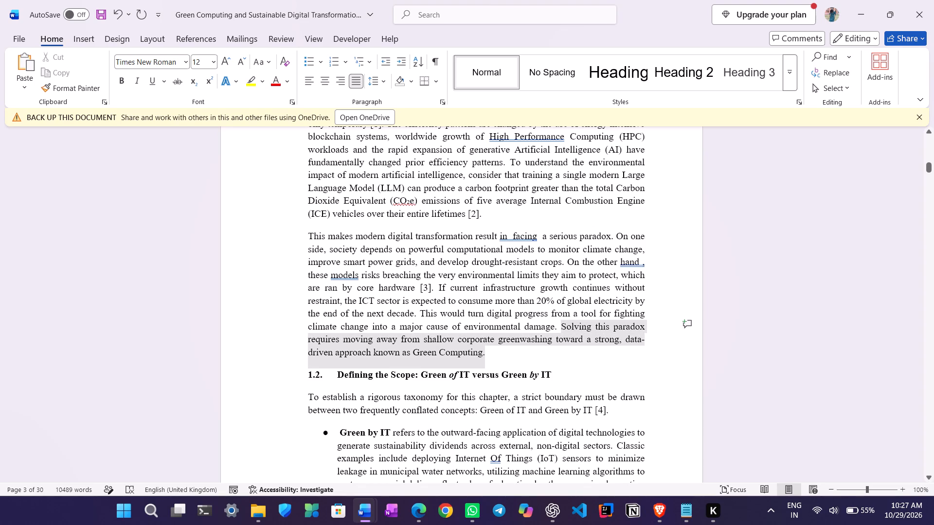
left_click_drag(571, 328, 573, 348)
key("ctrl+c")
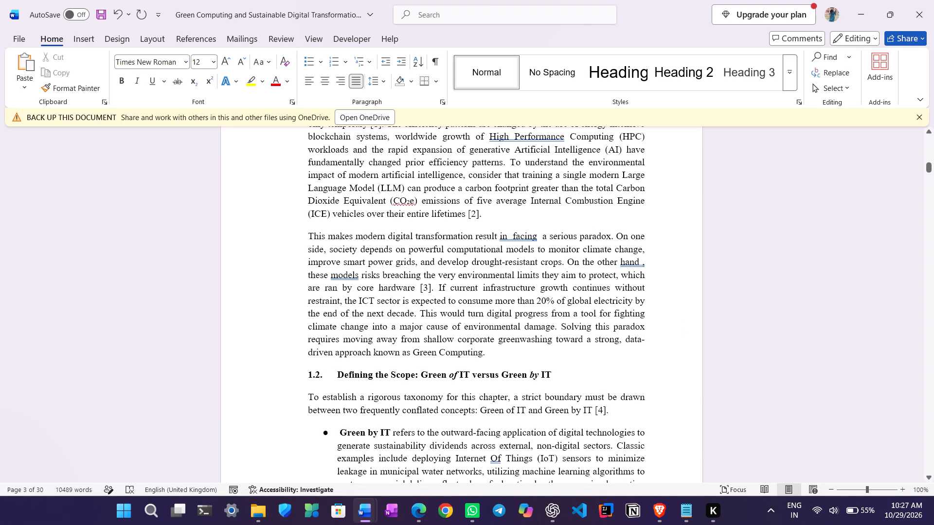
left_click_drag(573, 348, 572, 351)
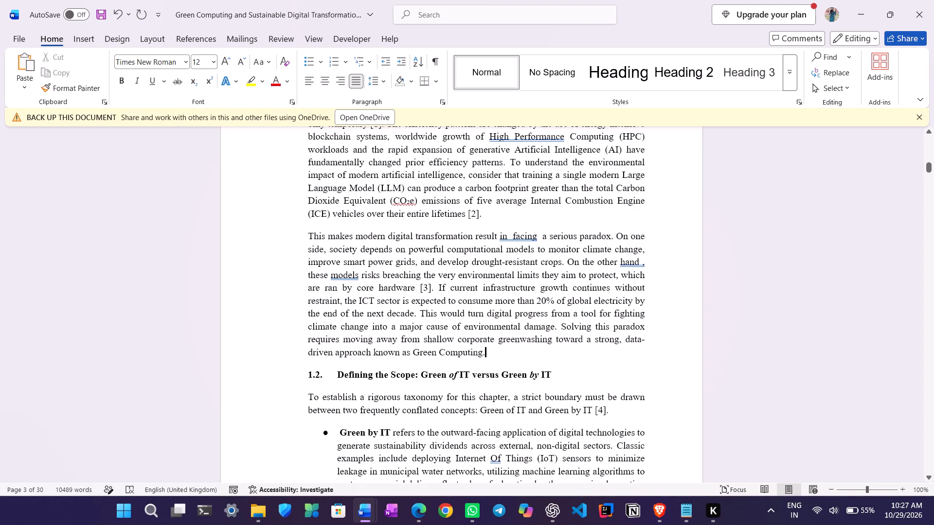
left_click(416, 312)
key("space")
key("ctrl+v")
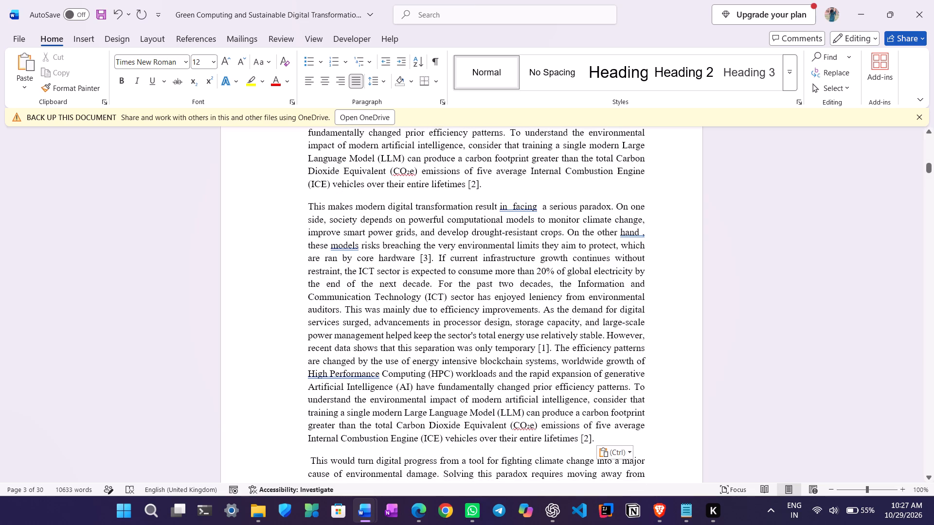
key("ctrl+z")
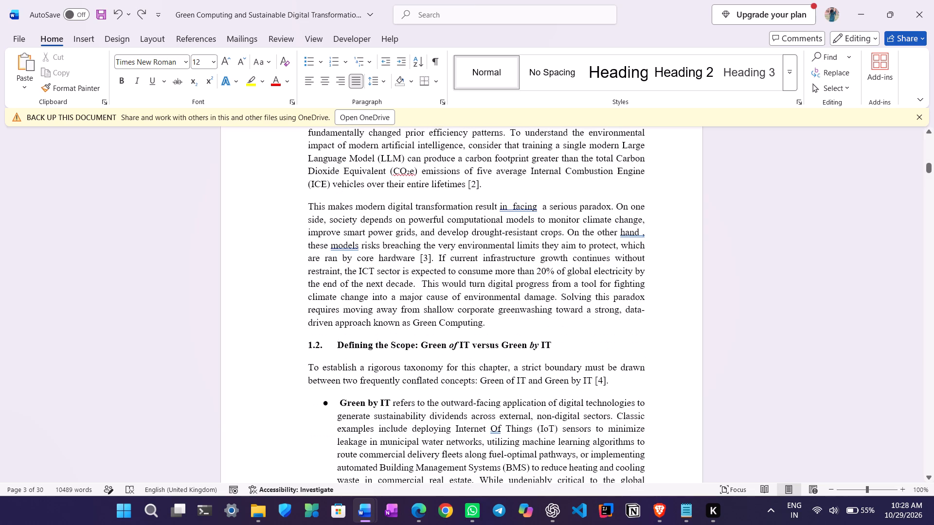
Copy the "Solving this paradox" sentence in front of "This would turn digital progress", ending the copy with a period and a space.
left_click_drag(480, 327, 610, 297)
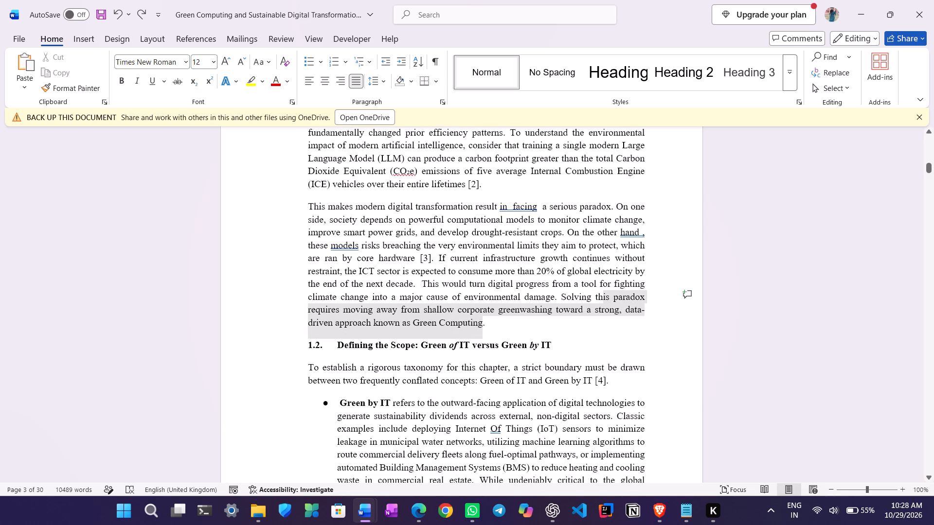
left_click_drag(610, 297, 557, 294)
left_click_drag(557, 294, 561, 295)
key("ctrl+c")
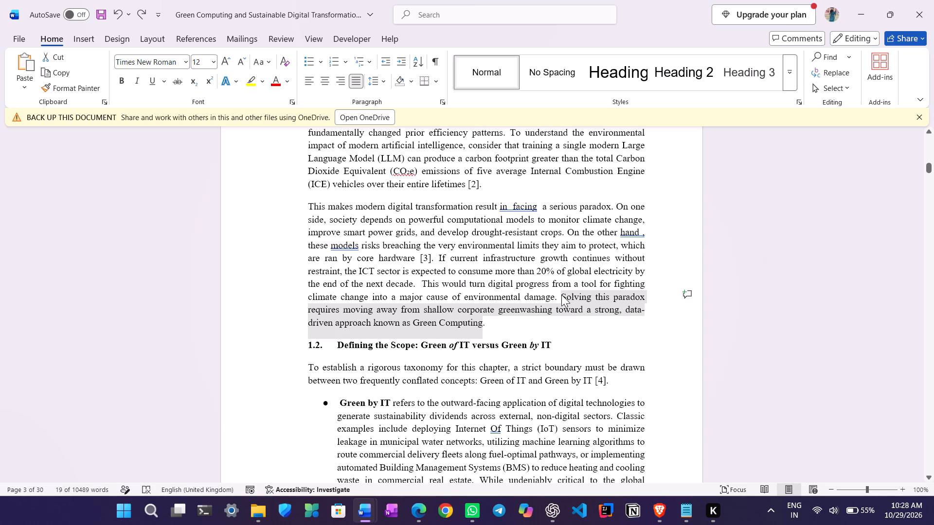
left_click(421, 284)
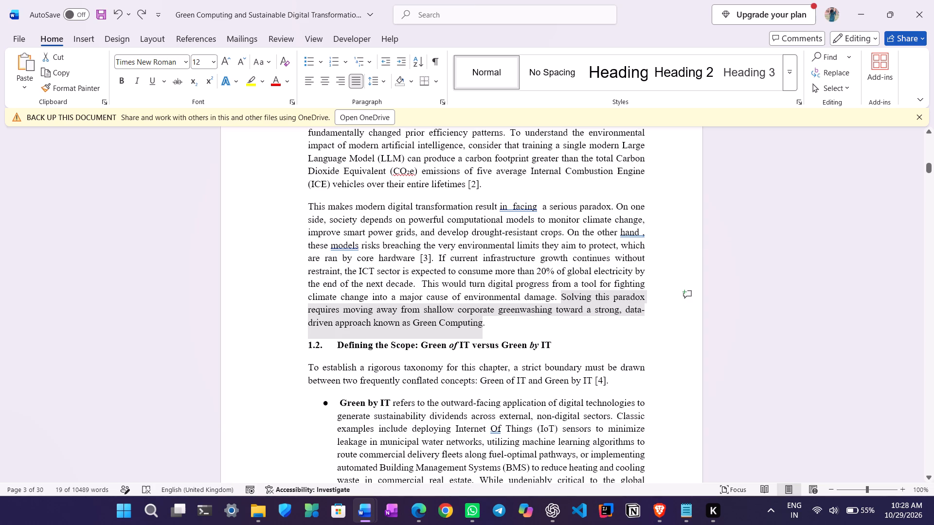
right_click(421, 284)
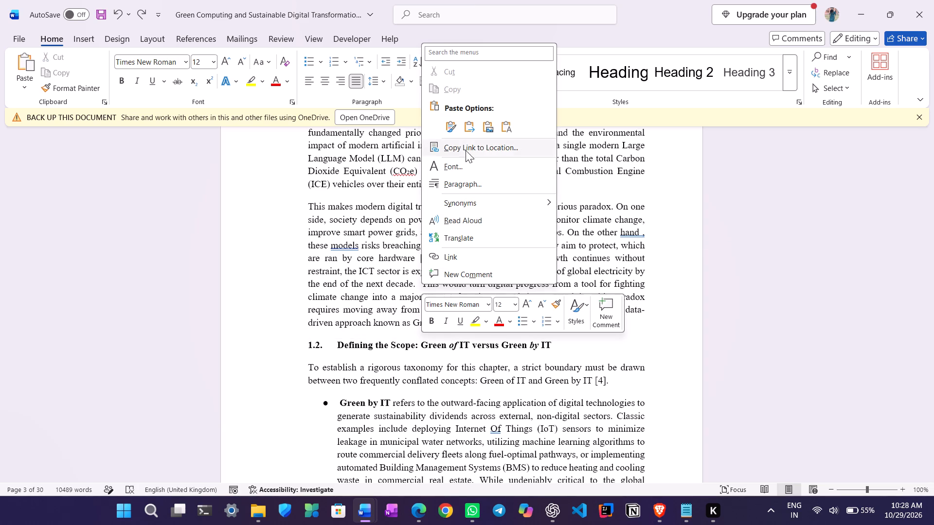
left_click(452, 123)
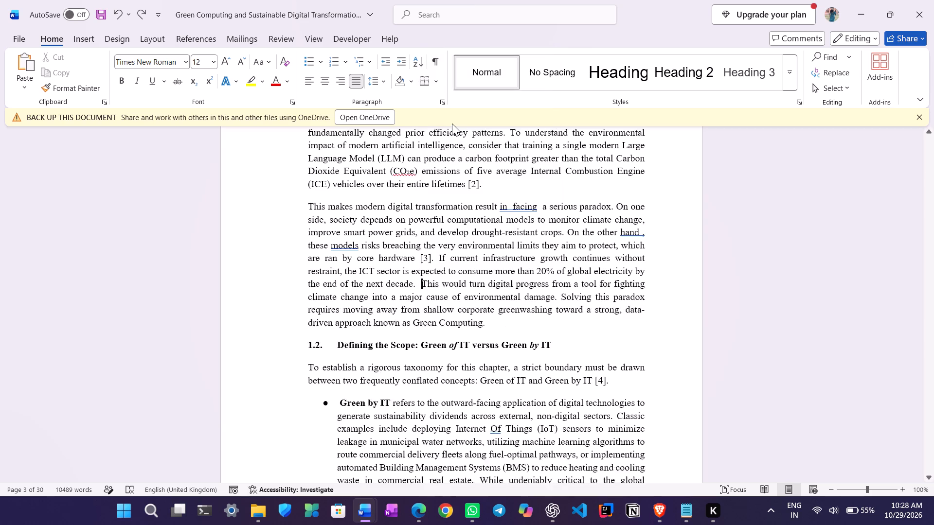
key("space")
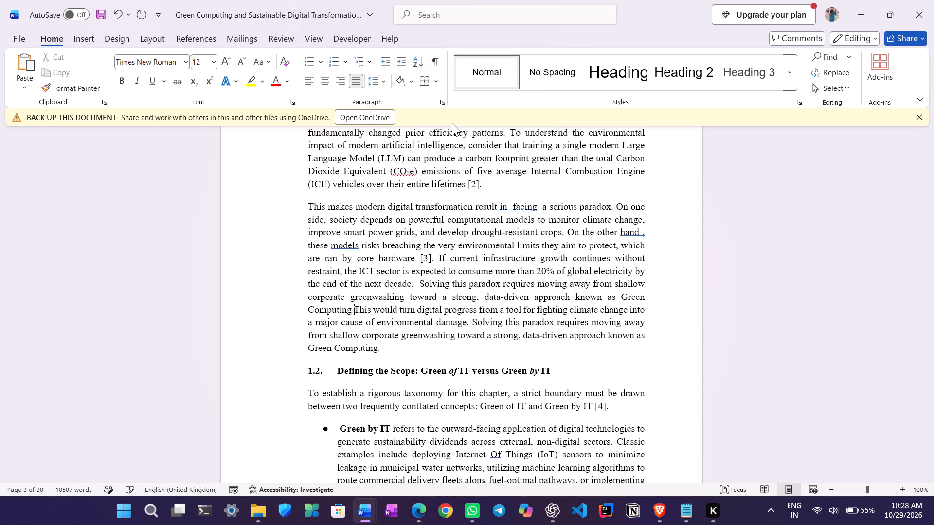
key("period")
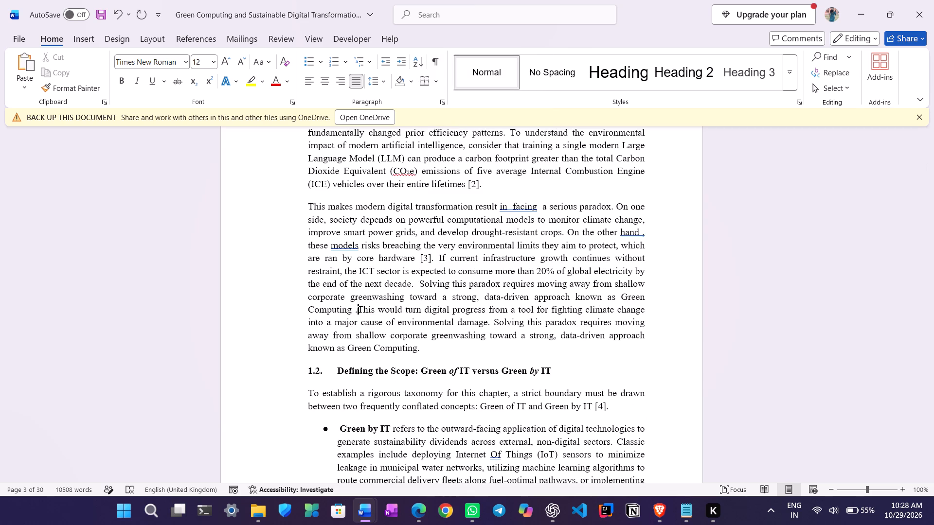
left_click(452, 123)
key("space")
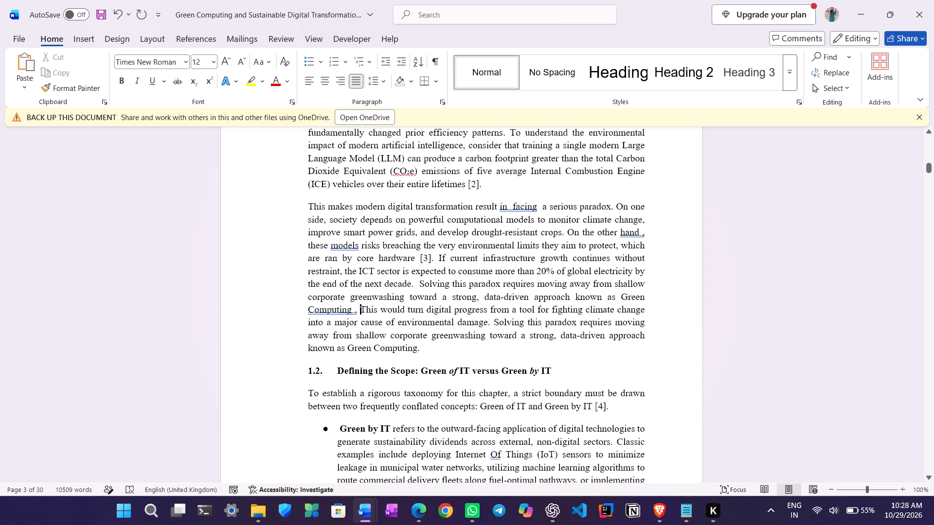
Delete the duplicate "Solving this paradox" sentence at the paragraph's end, keeping the "Defining the Scope" heading on its own line.
left_click(495, 320)
left_click_drag(495, 320, 429, 354)
key("BackSpace")
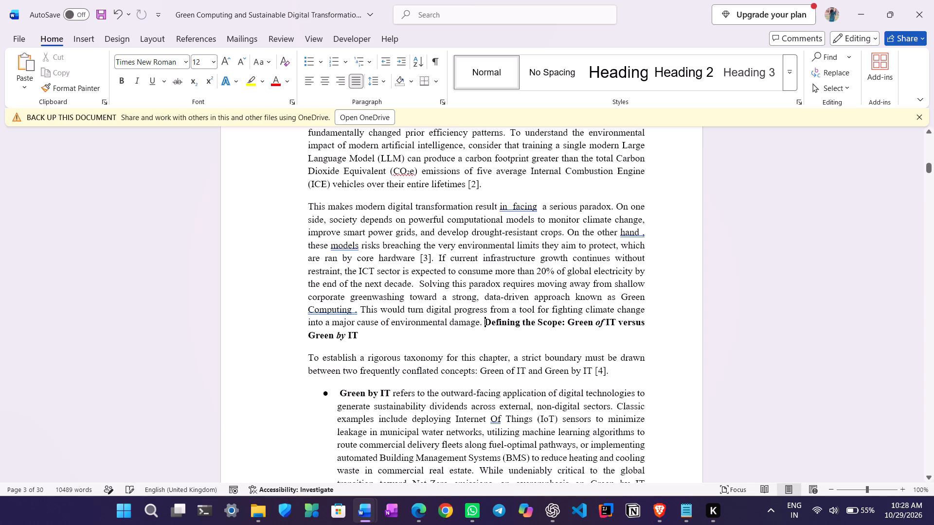
key("Return")
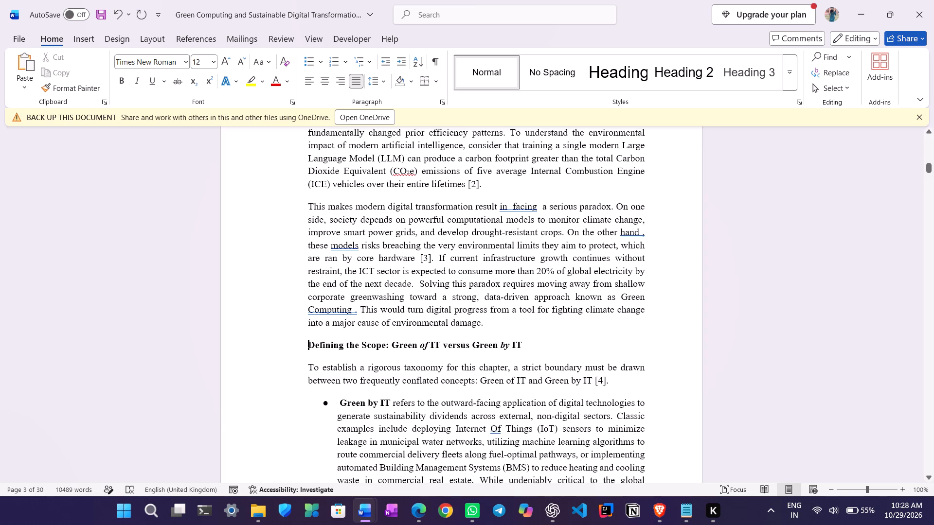
Remove the extra space between "Green Computing" and its period in the moved sentence.
left_click(349, 310)
key("Delete")
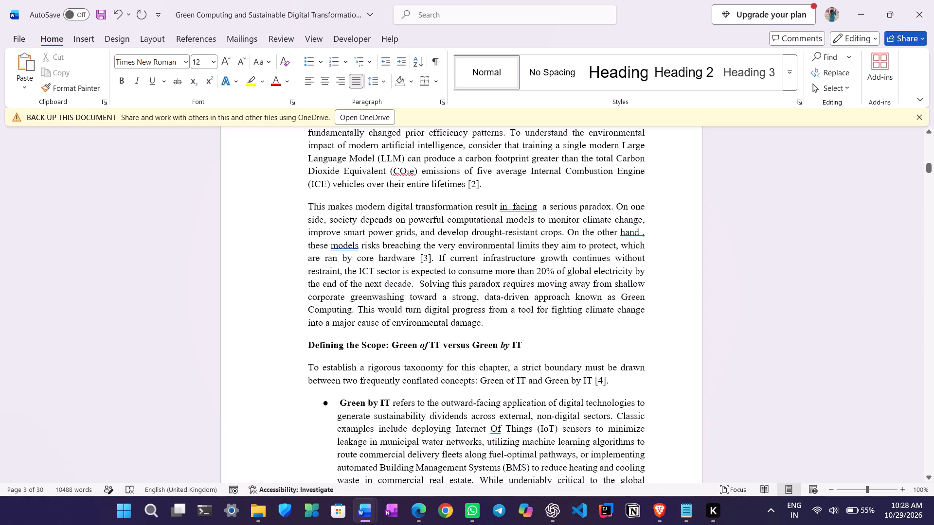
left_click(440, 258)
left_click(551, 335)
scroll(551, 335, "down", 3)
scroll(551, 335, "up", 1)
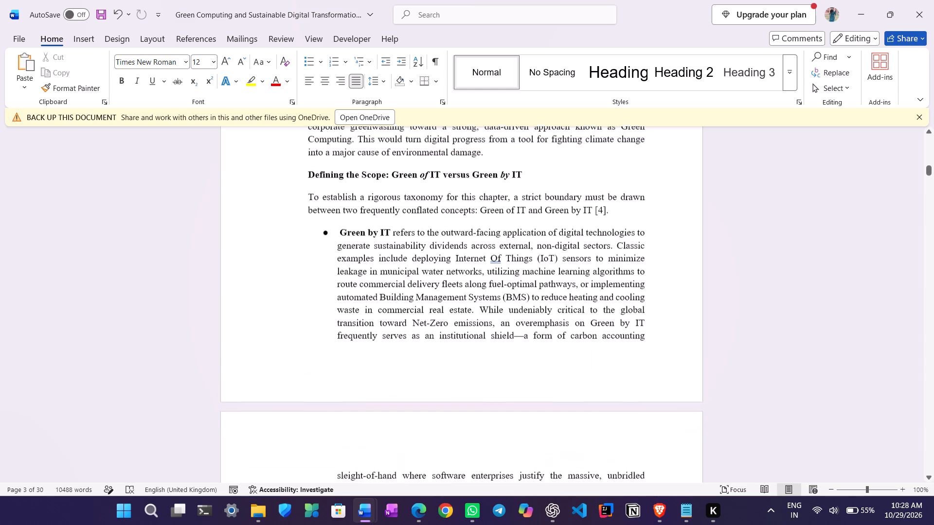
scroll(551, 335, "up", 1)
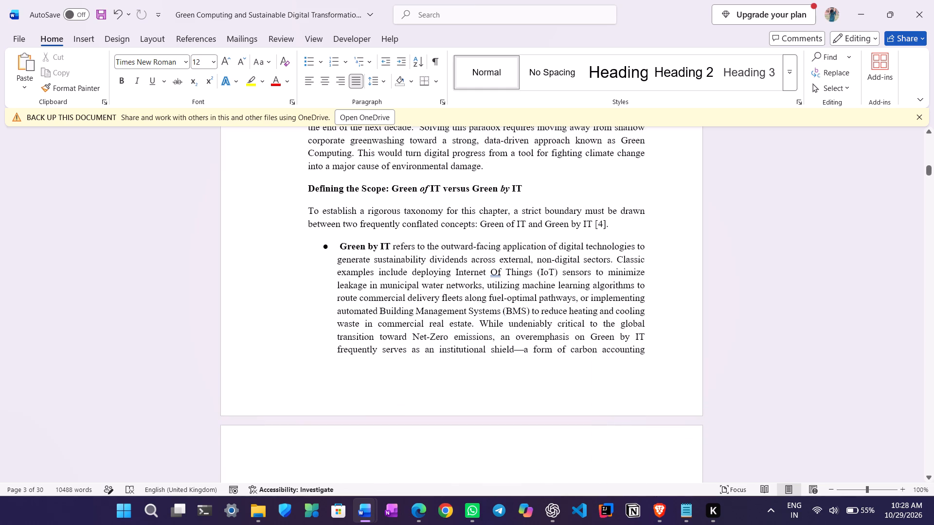
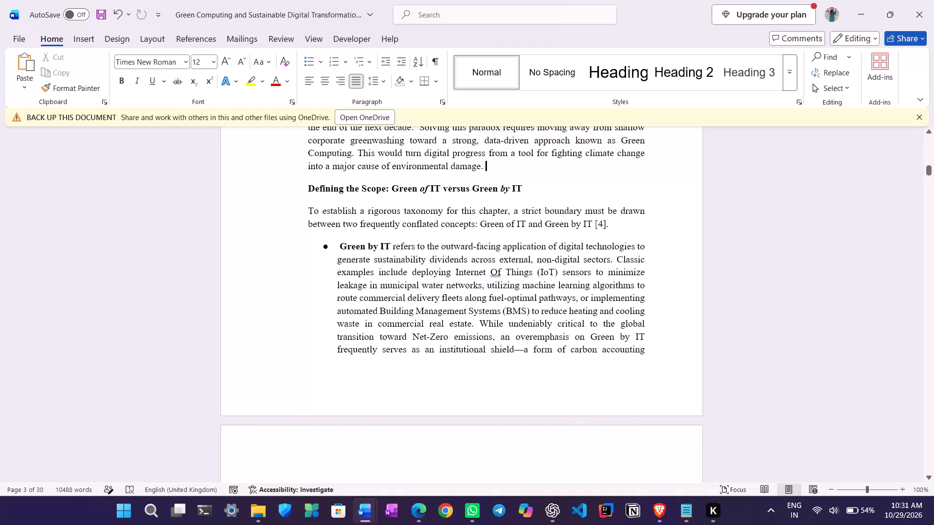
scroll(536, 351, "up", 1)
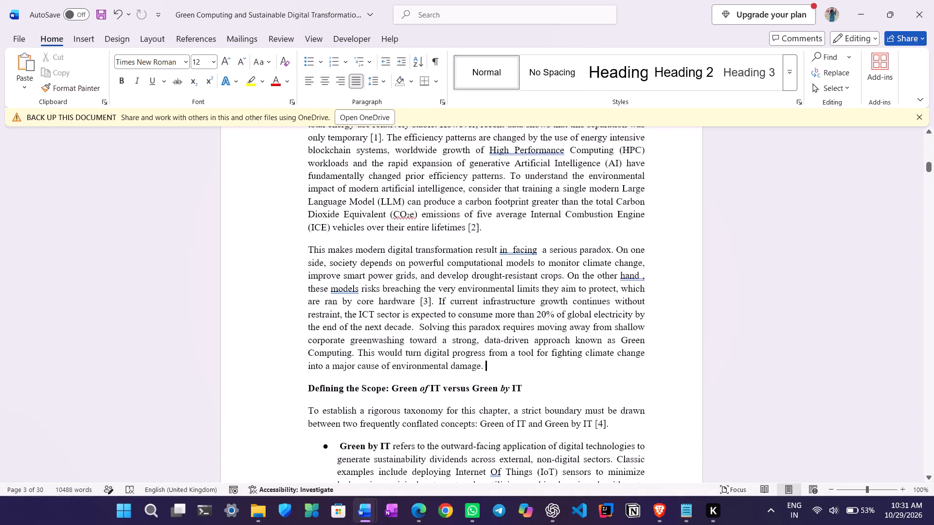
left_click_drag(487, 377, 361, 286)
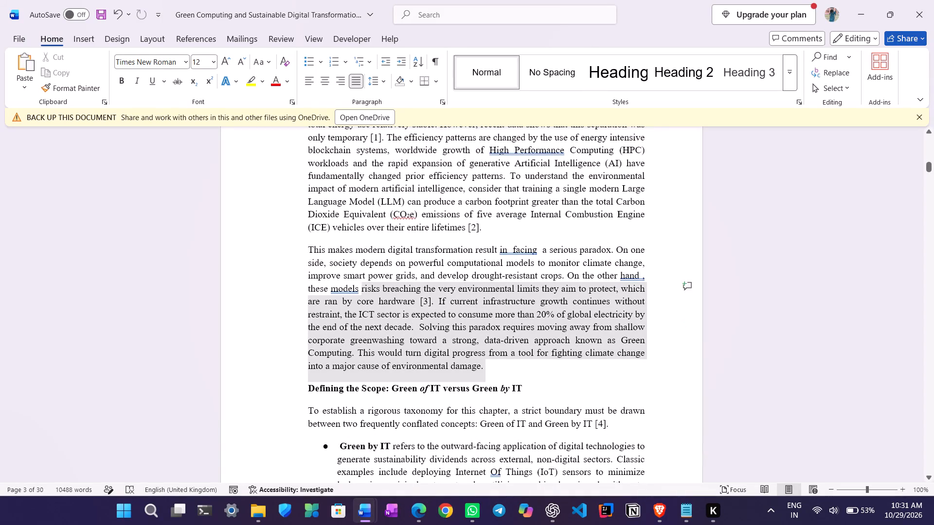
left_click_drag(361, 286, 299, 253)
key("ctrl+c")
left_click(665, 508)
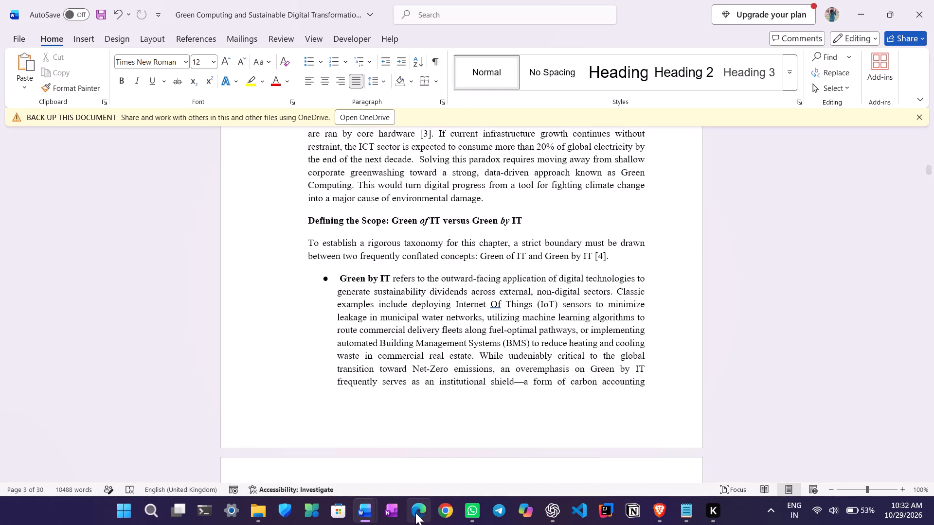
left_click(415, 513)
scroll(428, 418, "down", 6)
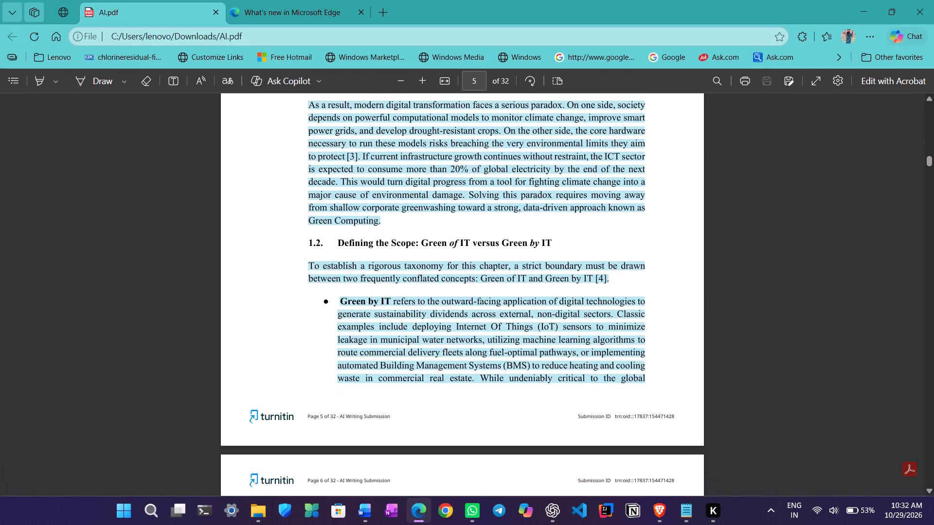
scroll(428, 418, "down", 14)
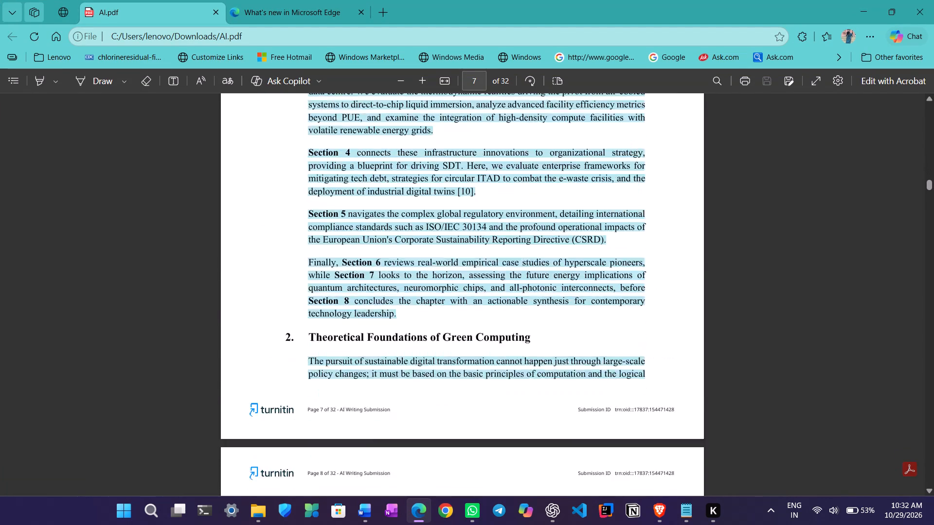
scroll(428, 418, "down", 16)
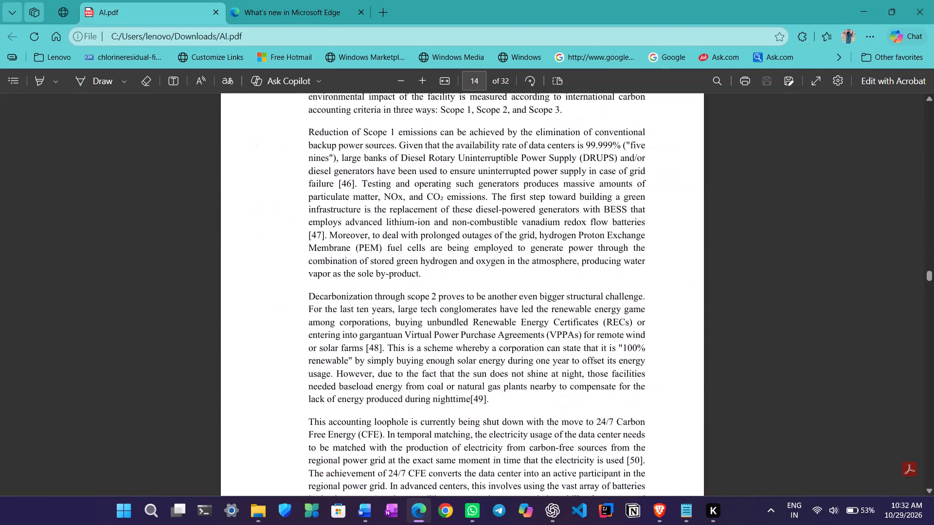
scroll(428, 418, "down", 3)
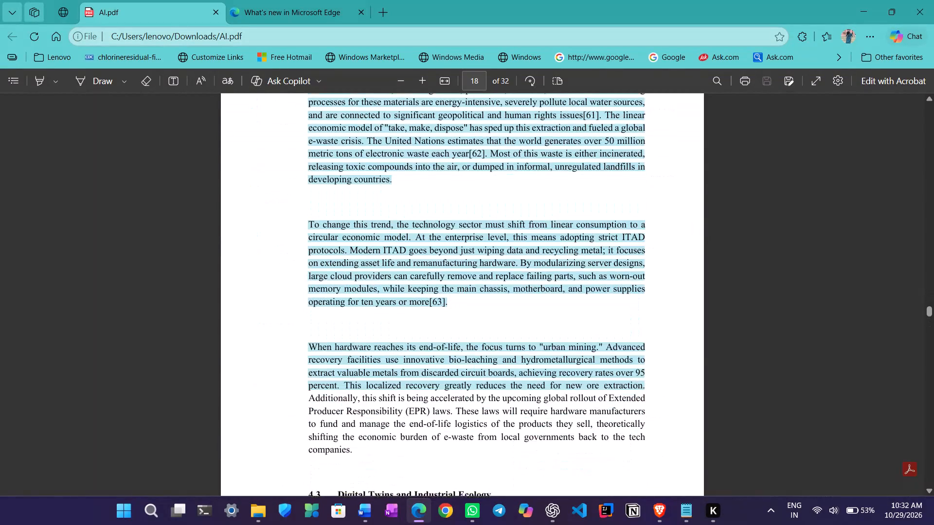
scroll(428, 418, "down", 1)
scroll(428, 418, "up", 19)
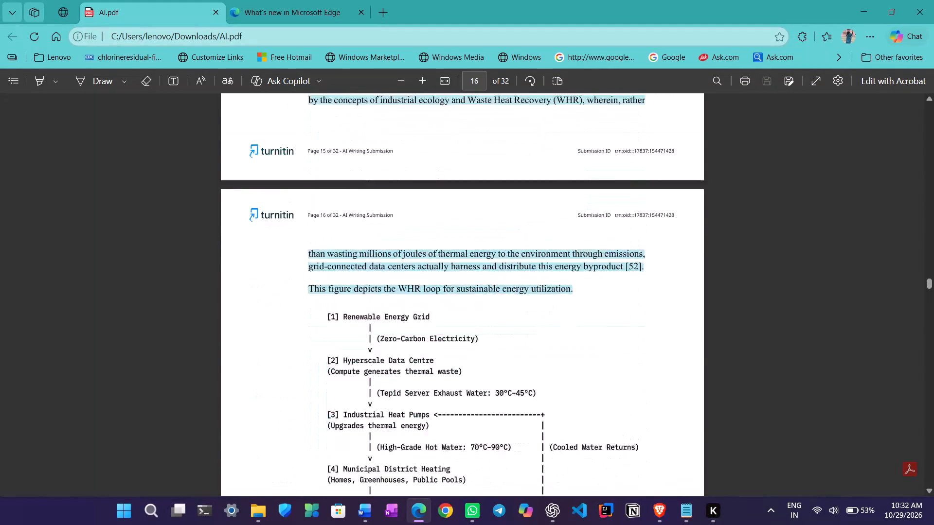
scroll(428, 418, "up", 14)
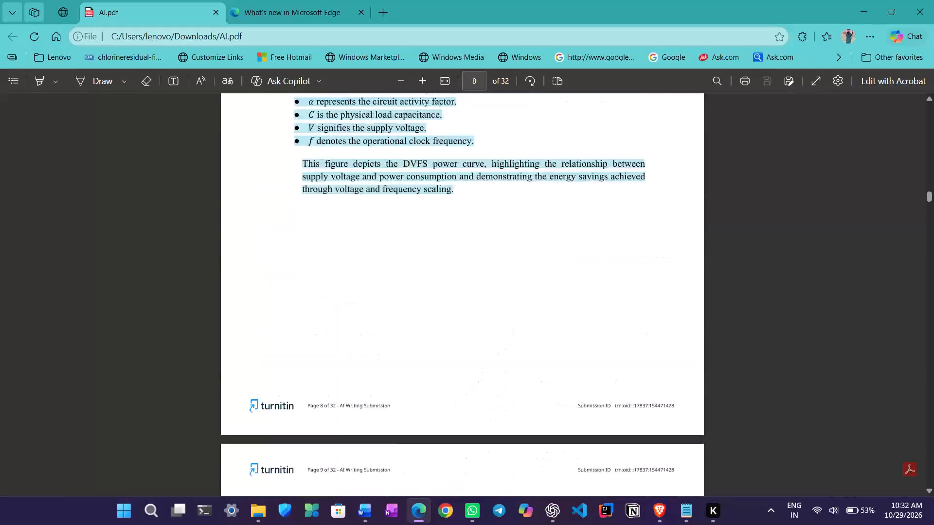
scroll(428, 418, "up", 7)
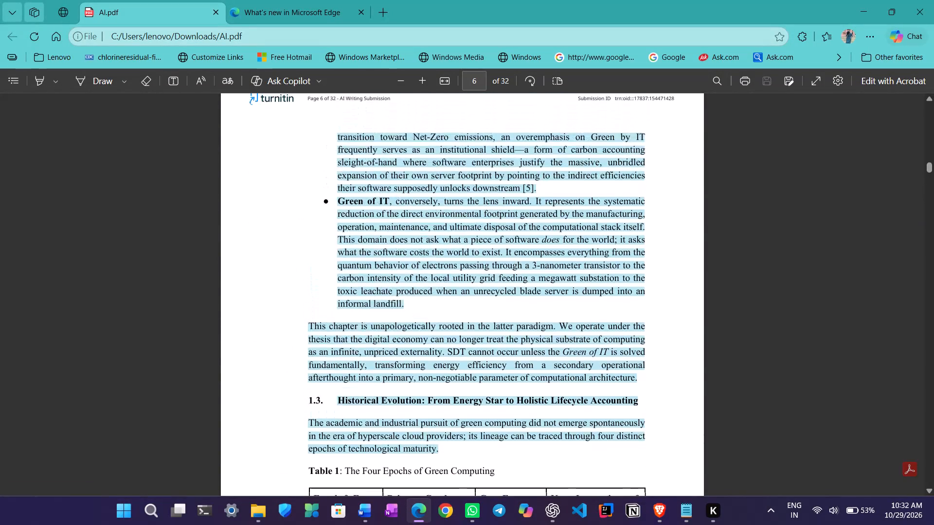
scroll(428, 418, "up", 10)
scroll(428, 418, "down", 1)
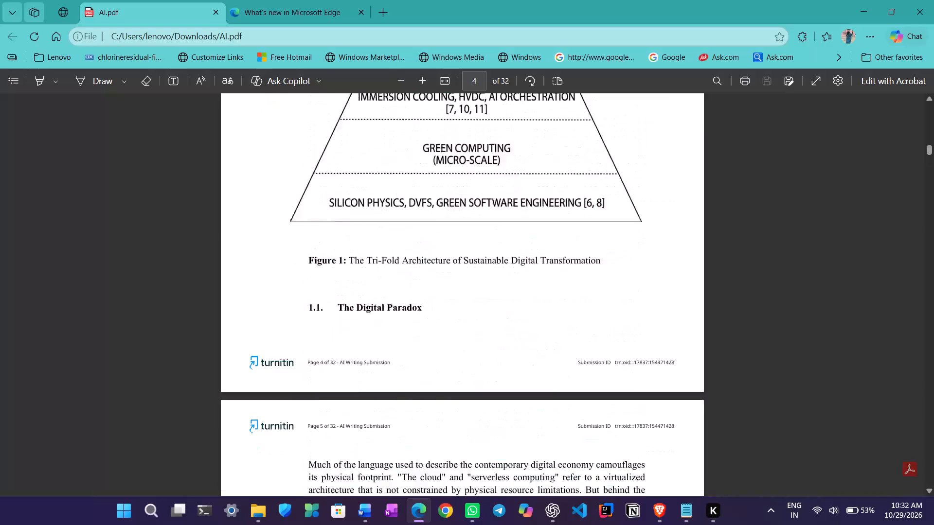
scroll(428, 418, "down", 5)
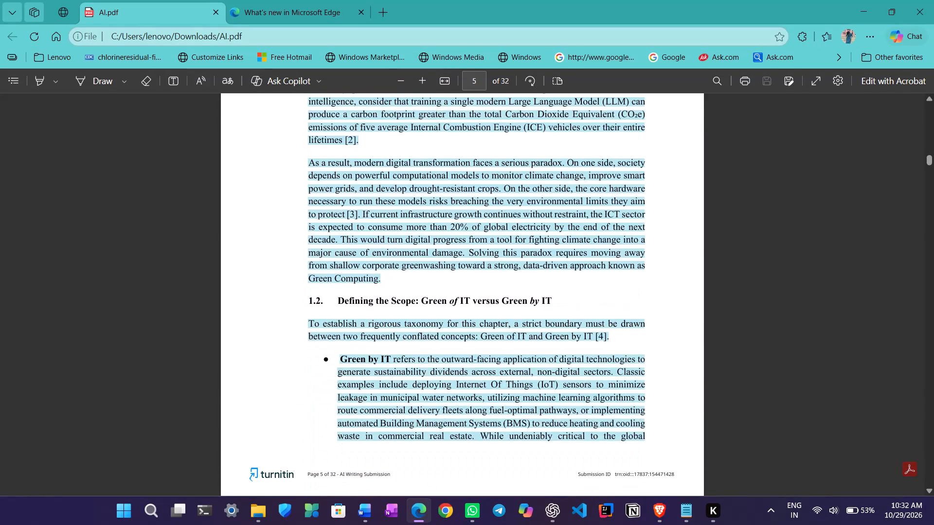
scroll(428, 418, "down", 5)
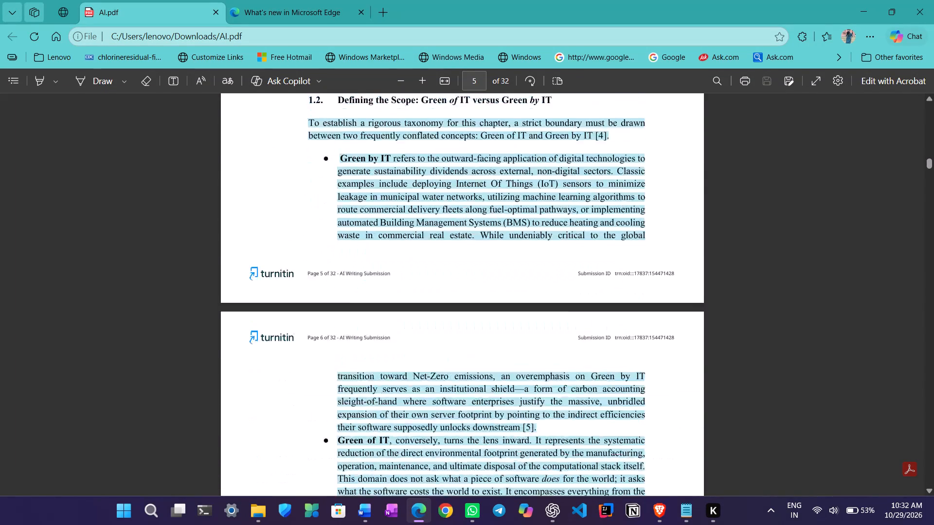
scroll(428, 418, "down", 16)
scroll(428, 418, "down", 5)
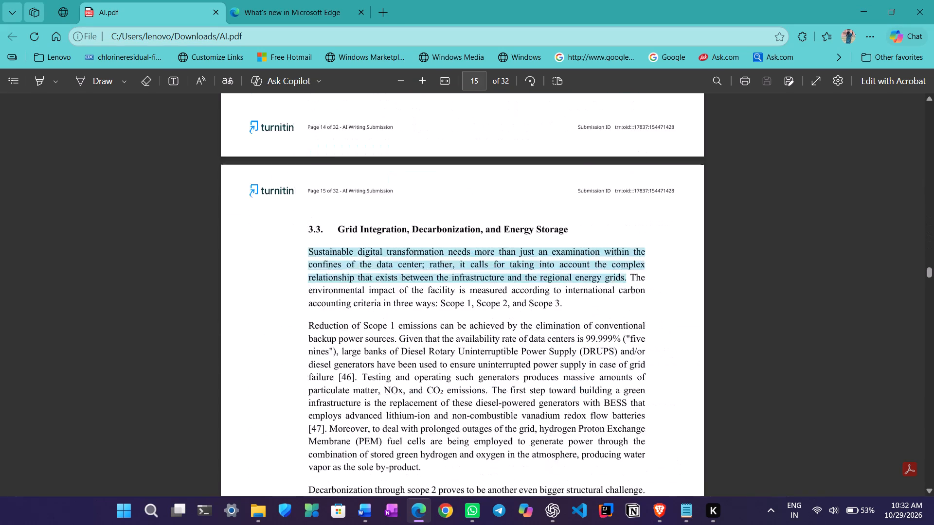
scroll(428, 418, "down", 14)
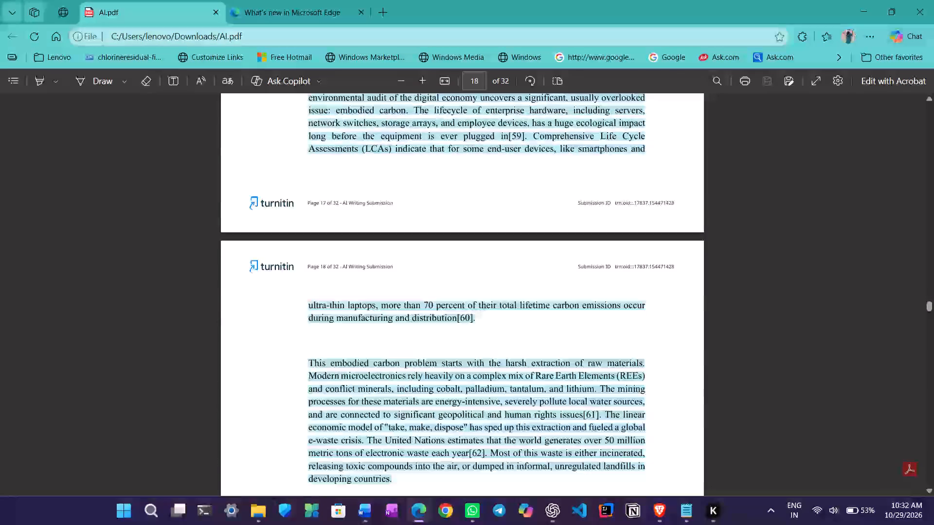
scroll(428, 418, "down", 13)
scroll(428, 418, "up", 2)
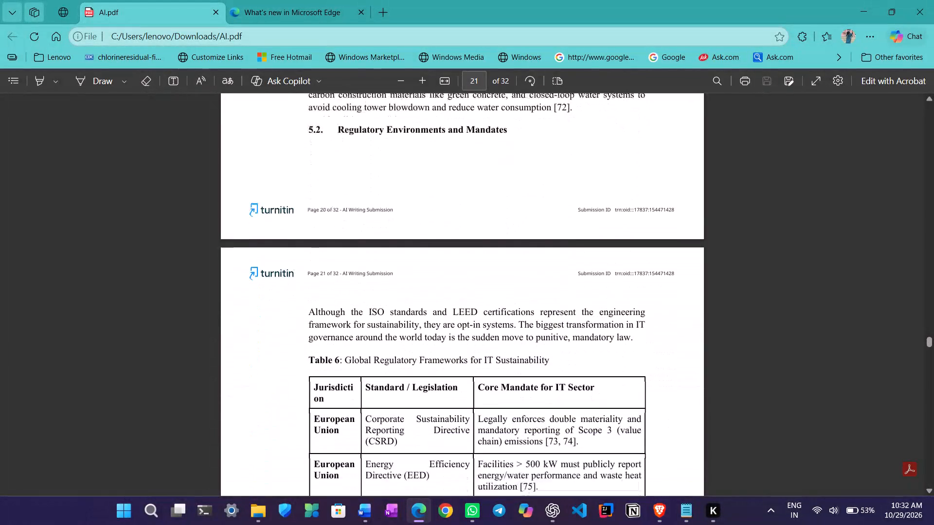
scroll(428, 418, "up", 20)
scroll(428, 418, "up", 20)
scroll(428, 418, "up", 16)
scroll(428, 418, "down", 2)
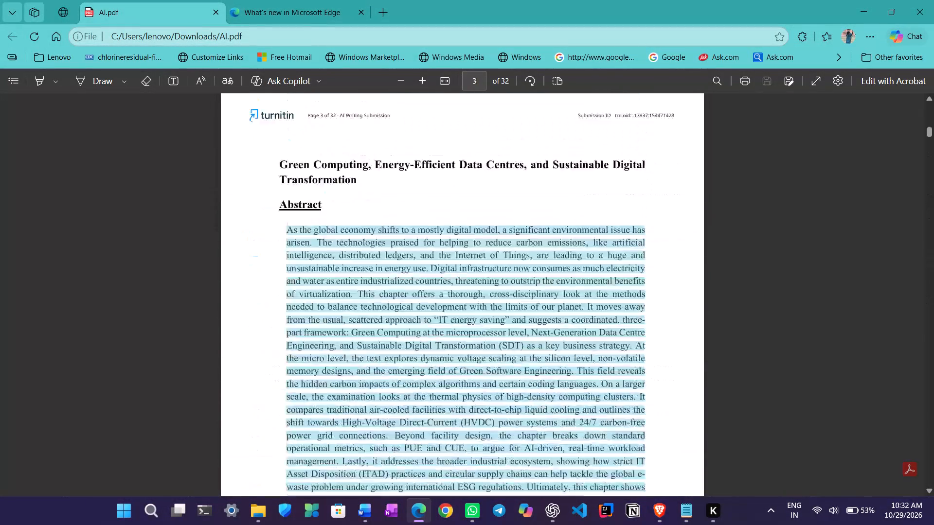
scroll(428, 418, "down", 4)
scroll(428, 418, "up", 8)
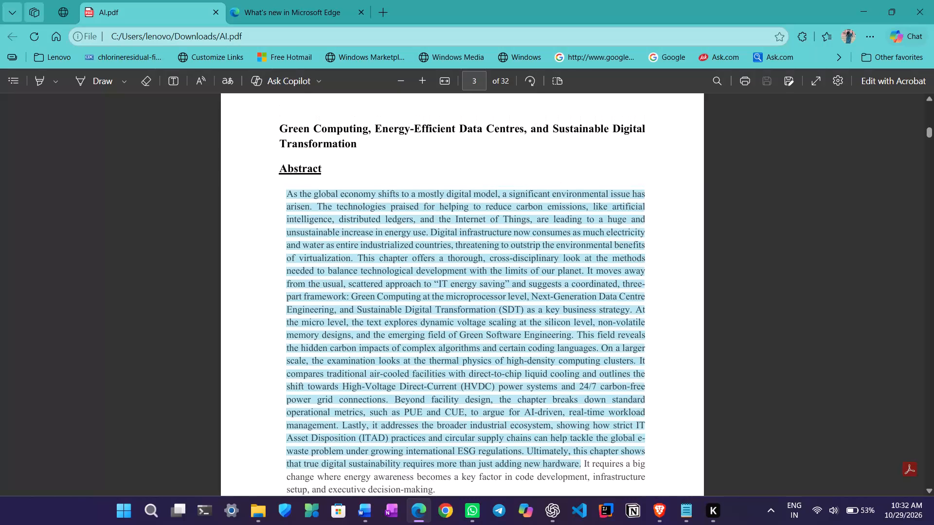
Examine the highlighted passages of sections 1.2 and 1.3 in AI.pdf, and return to "Defining the Scope" in the Word document.
scroll(428, 418, "down", 14)
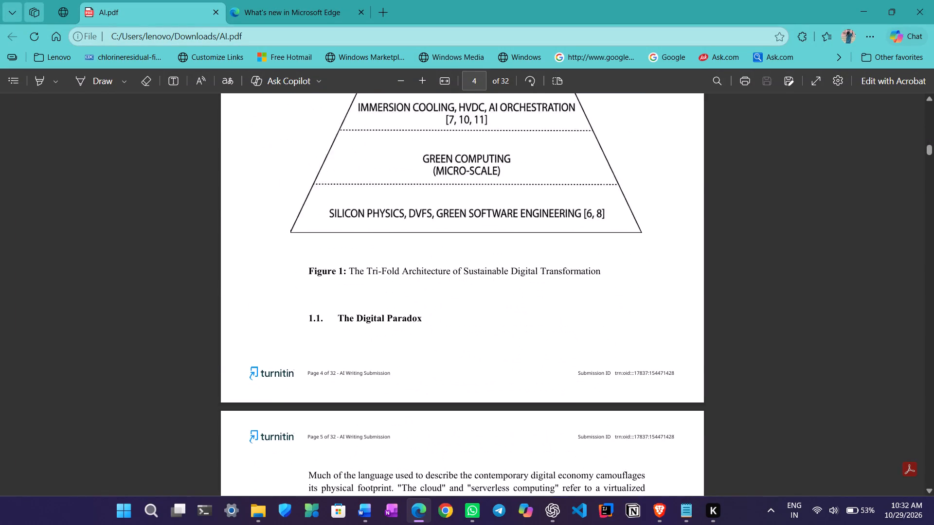
scroll(428, 418, "down", 7)
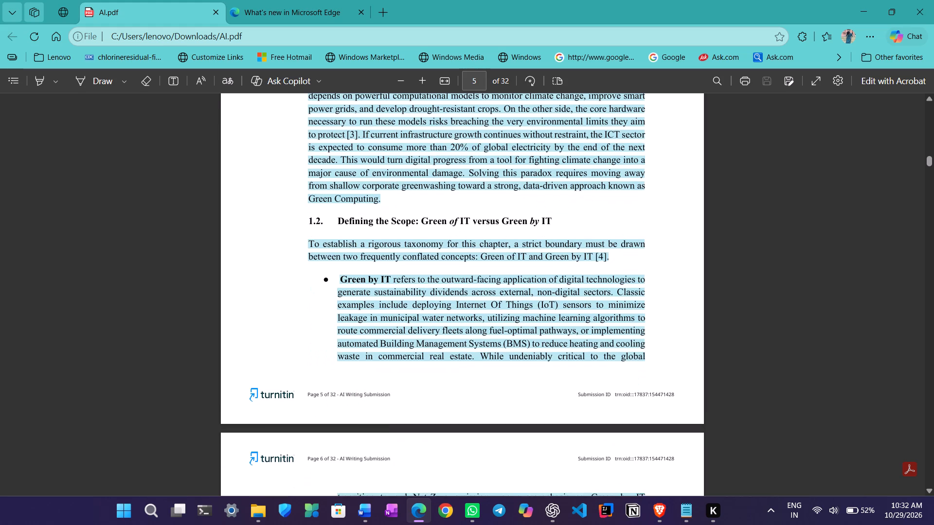
scroll(428, 418, "down", 5)
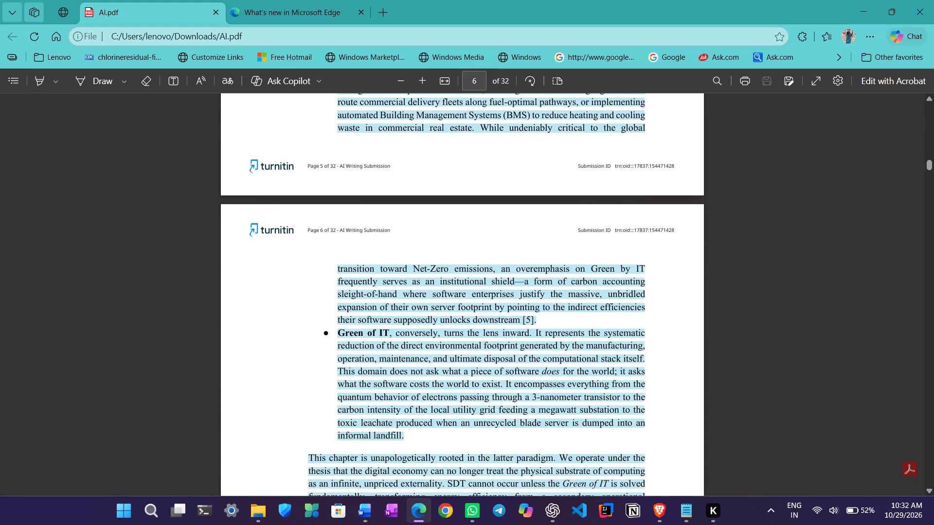
scroll(428, 418, "down", 1)
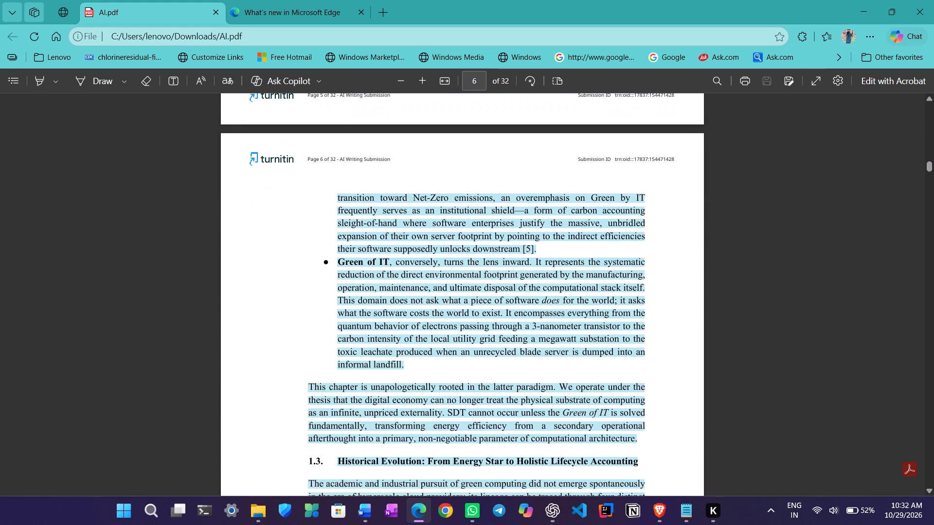
scroll(428, 418, "down", 4)
scroll(428, 418, "up", 2)
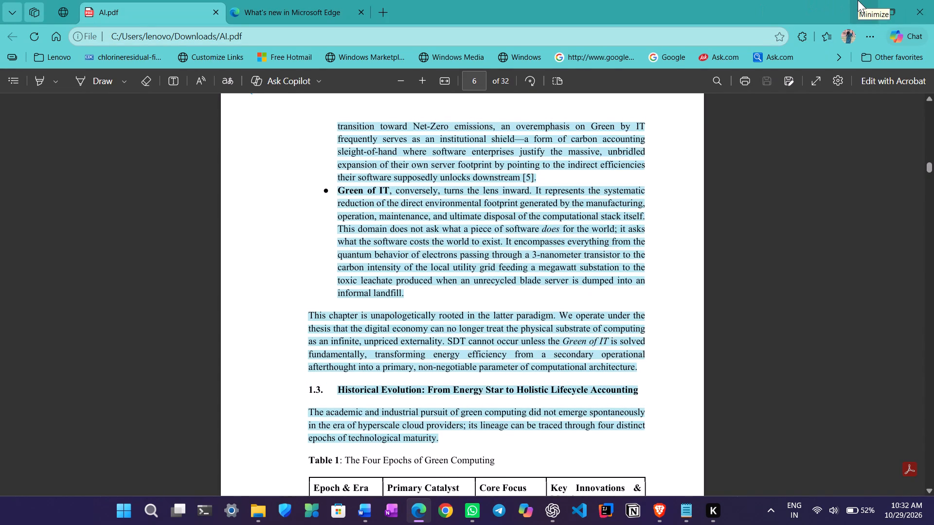
left_click(858, 0)
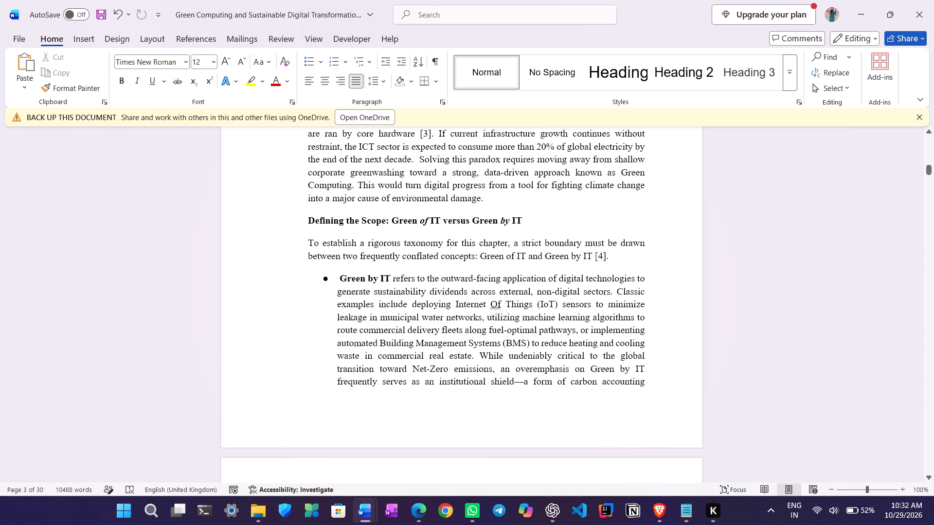
scroll(601, 380, "down", 1)
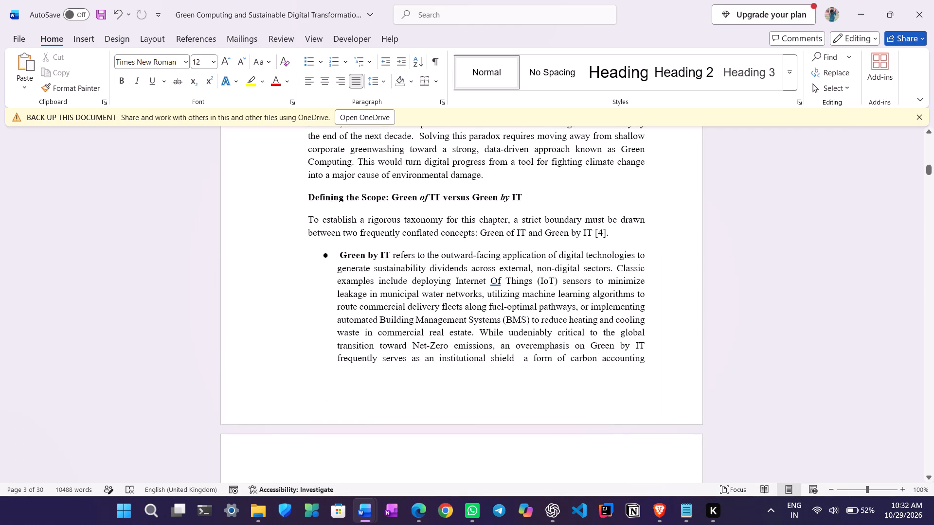
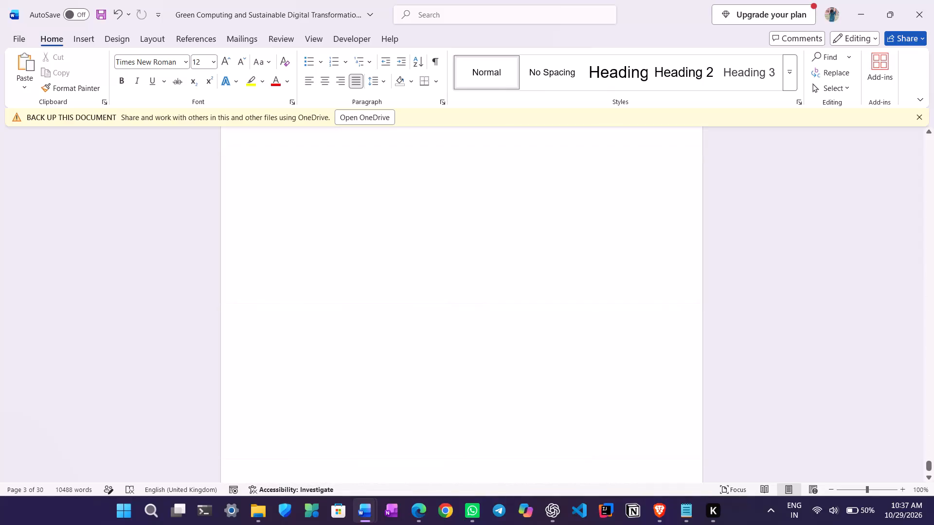
Look back through the document from the end of the References to section 8.3, Final Call to Action.
scroll(452, 319, "up", 3)
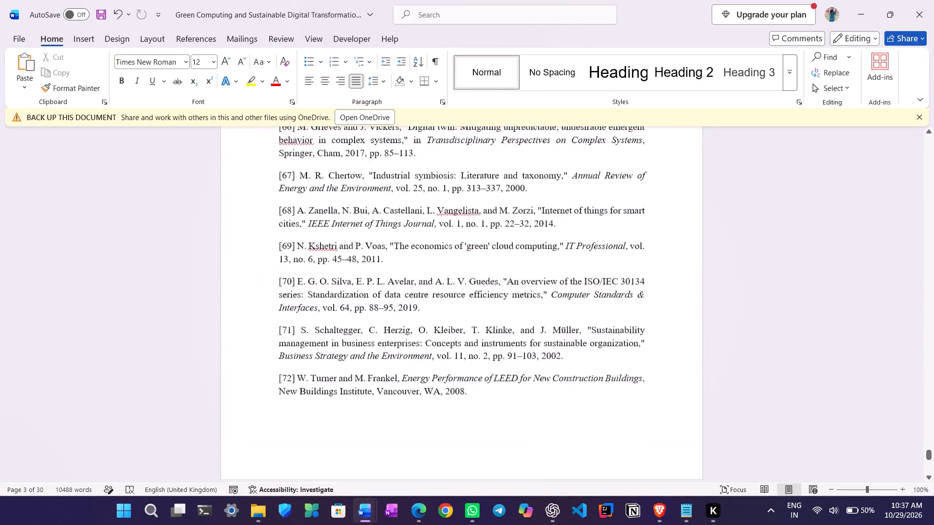
scroll(452, 319, "up", 4)
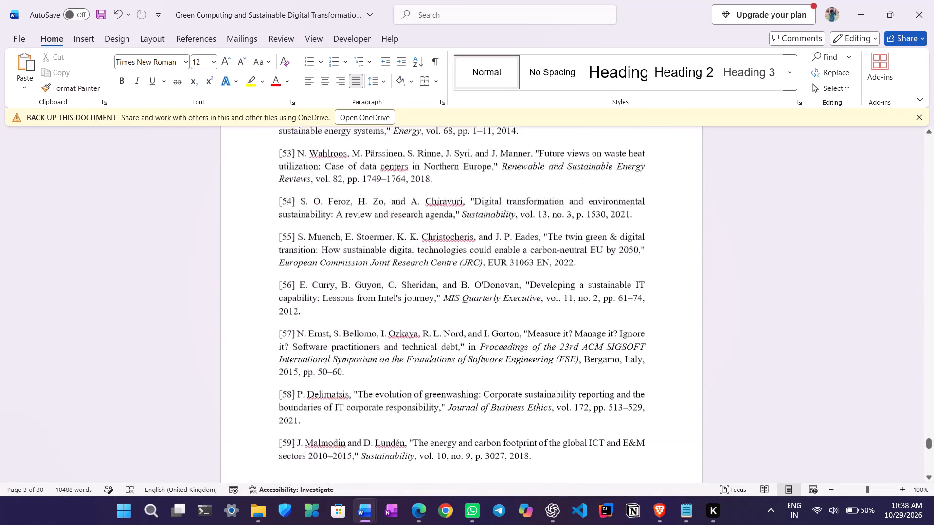
scroll(452, 319, "up", 4)
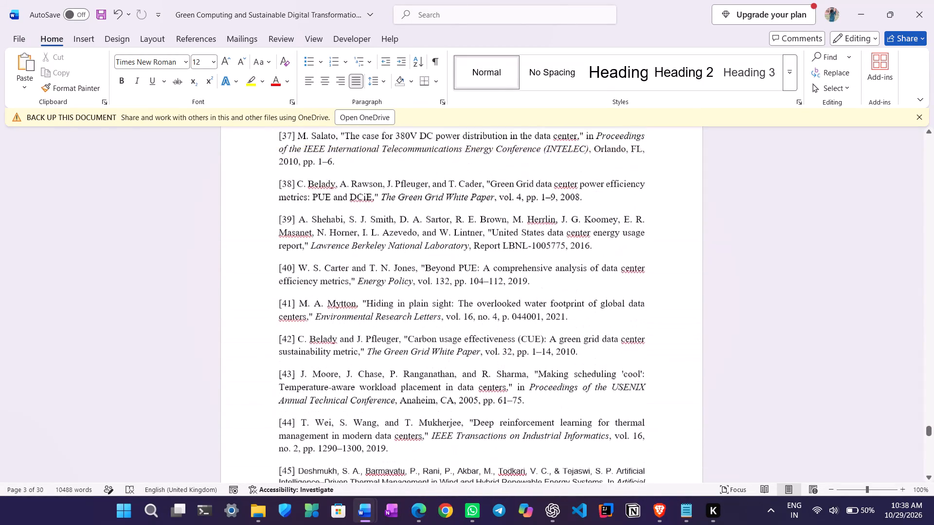
scroll(452, 319, "up", 4)
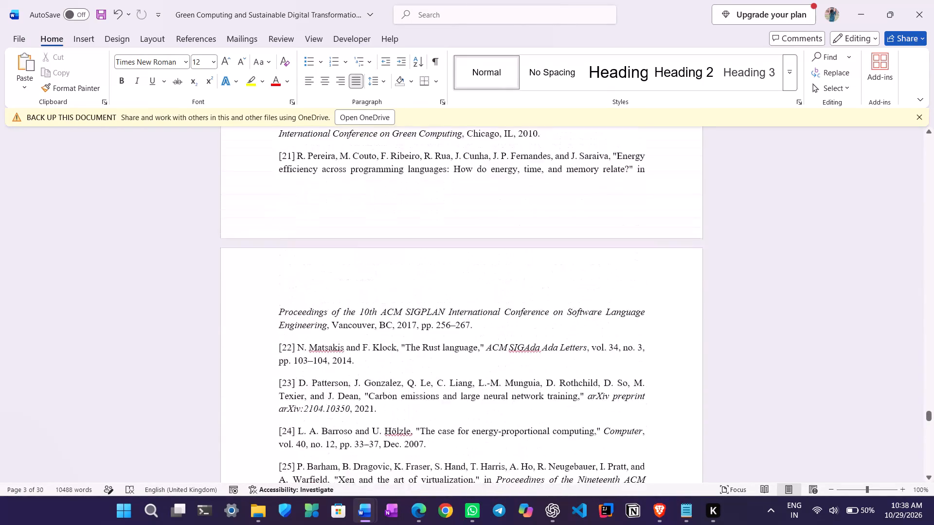
scroll(452, 319, "up", 4)
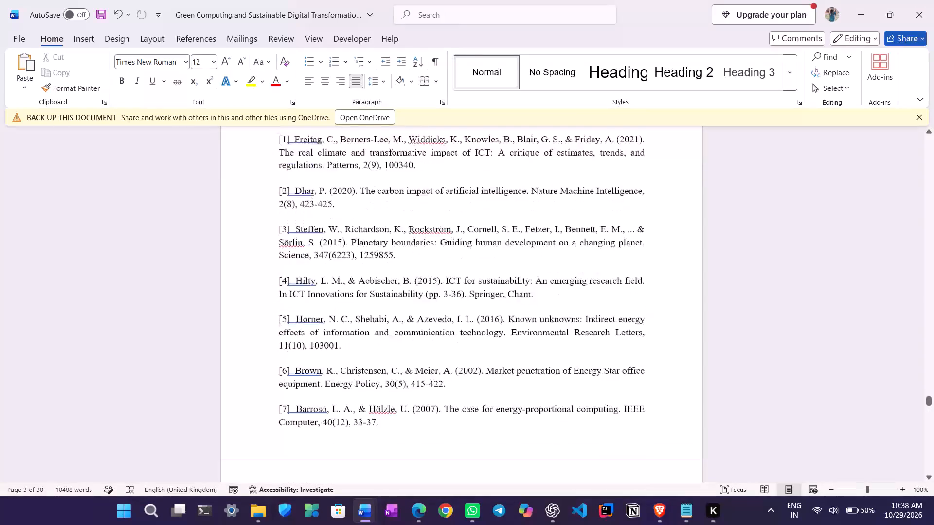
scroll(452, 319, "up", 2)
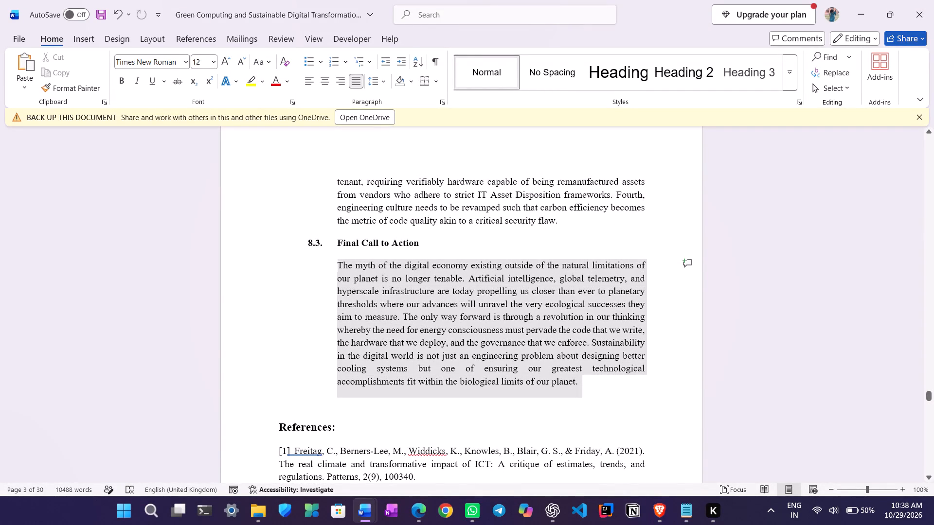
Try to replace the selected "Final Call to Action" paragraph in section 8.3 with the copied text.
key("ctrl+v")
key("ctrl+v")
key("ctrl+v")
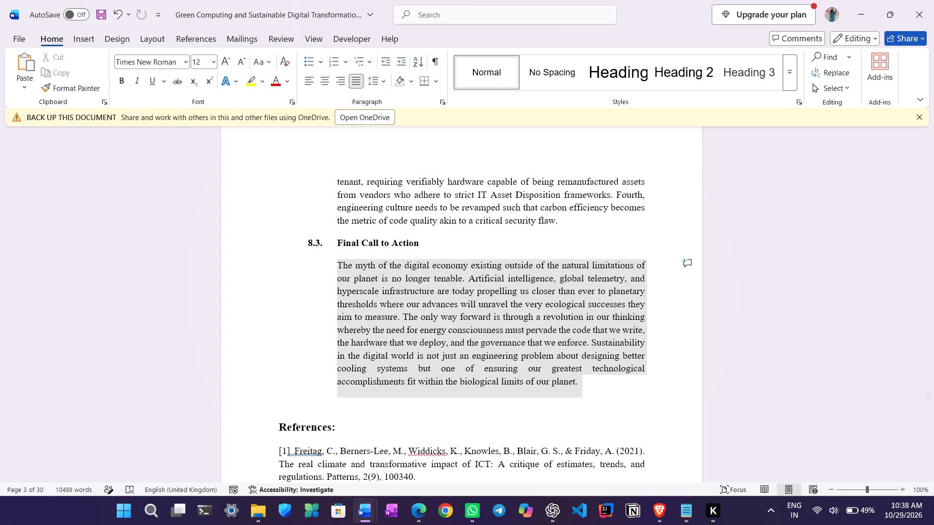
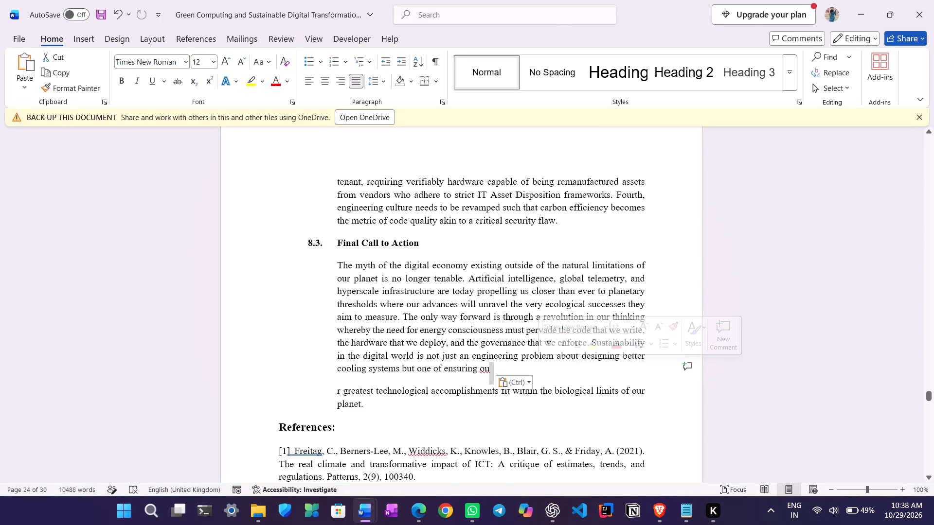
Undo the last paste in the "Final Call to Action" paragraph of section 8.3.
key("ctrl+z")
left_click(601, 389, "ctrl")
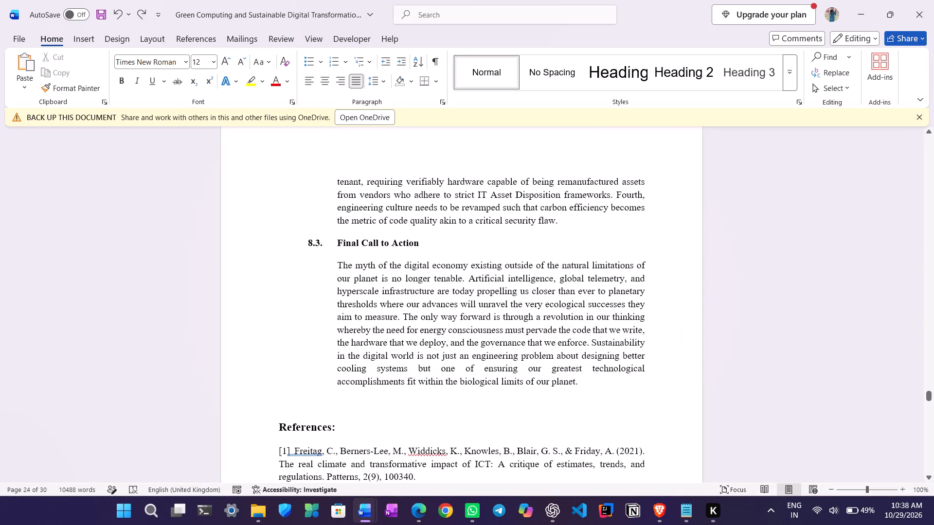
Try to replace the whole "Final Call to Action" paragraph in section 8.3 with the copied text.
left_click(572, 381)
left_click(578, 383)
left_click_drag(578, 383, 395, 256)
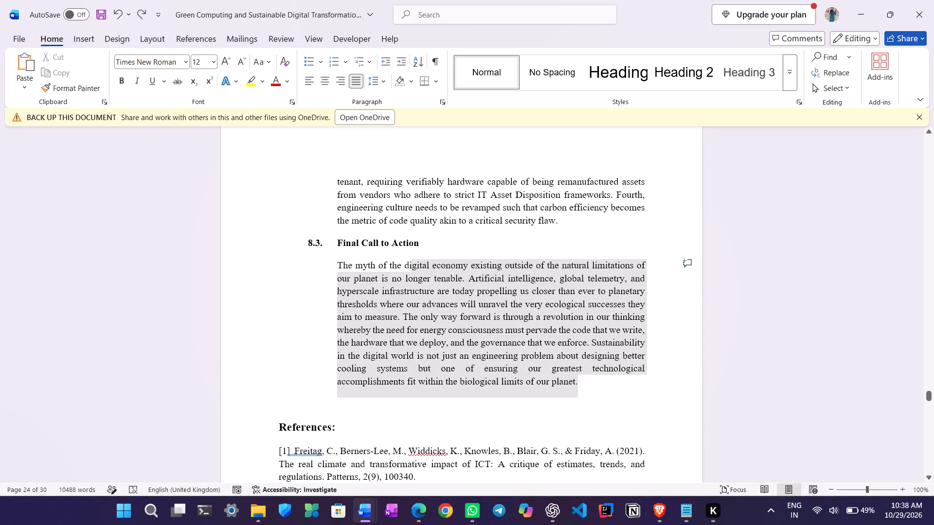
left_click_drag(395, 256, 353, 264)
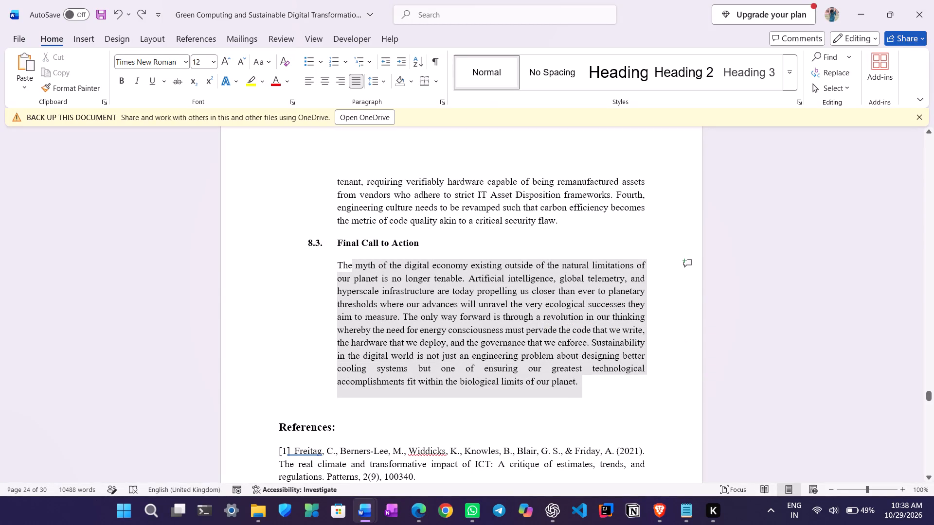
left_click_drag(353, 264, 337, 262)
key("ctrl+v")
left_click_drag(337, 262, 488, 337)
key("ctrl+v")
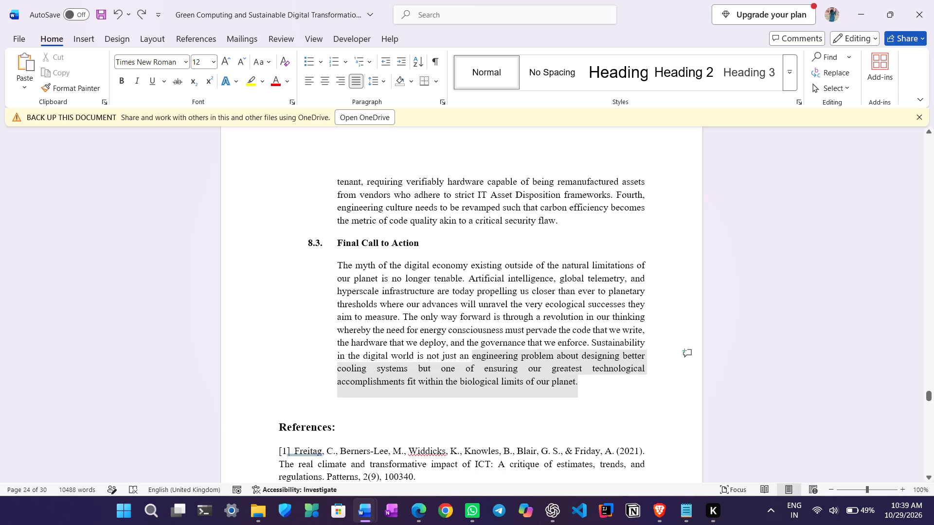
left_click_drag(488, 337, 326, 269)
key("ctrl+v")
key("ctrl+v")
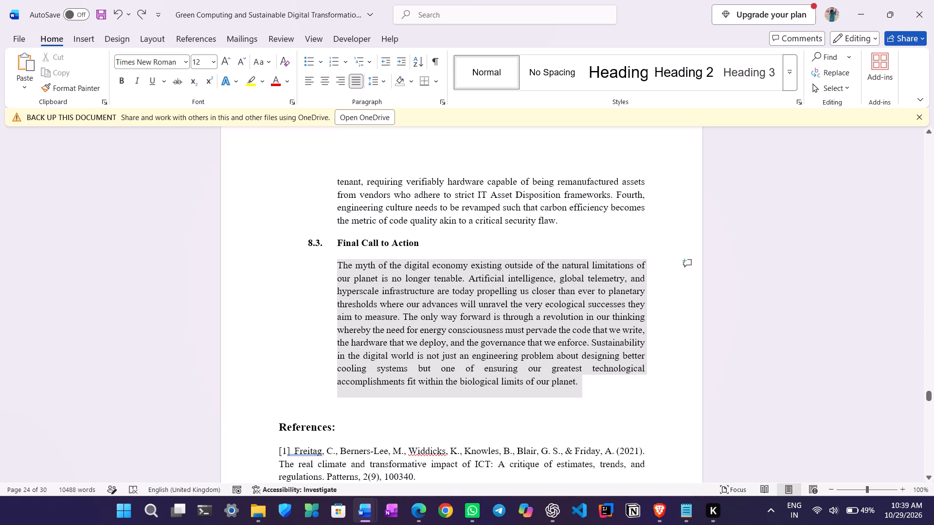
left_click_drag(326, 269, 539, 459)
key("ctrl+c")
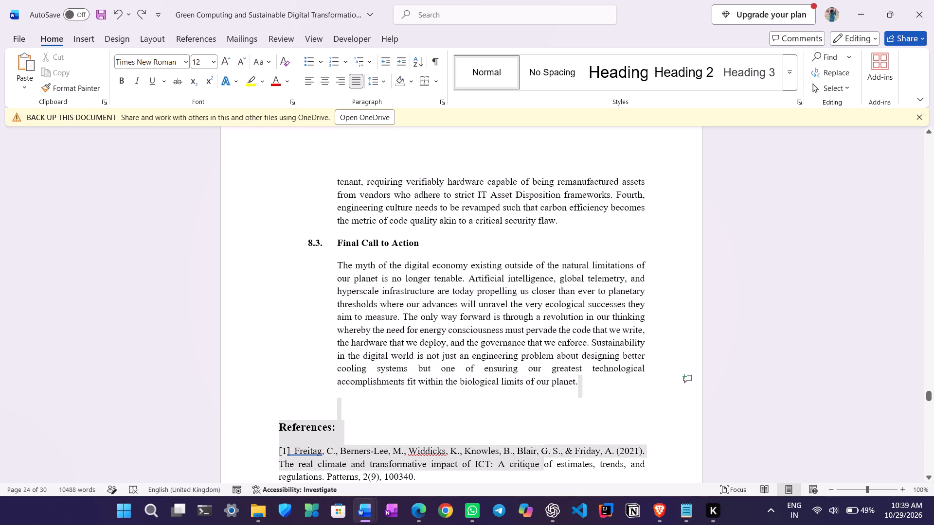
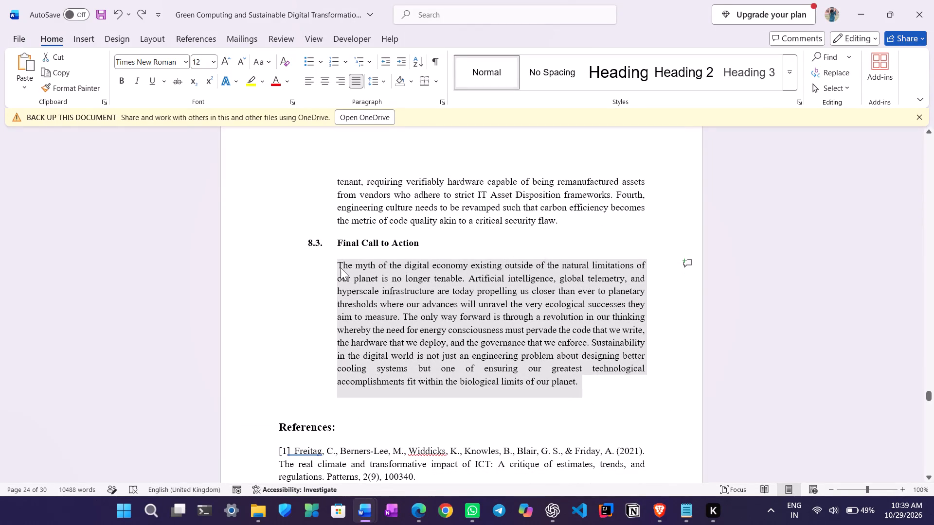
left_click(341, 268)
left_click_drag(334, 261, 546, 373)
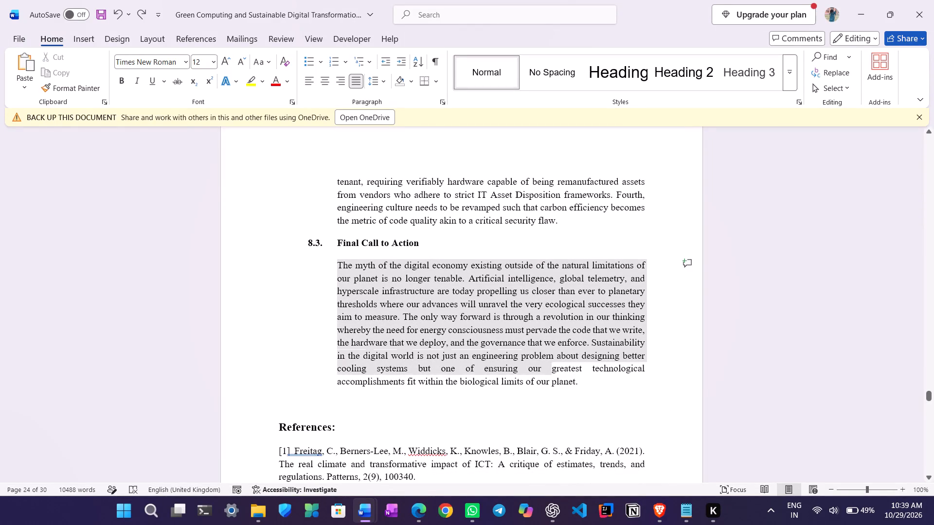
left_click_drag(546, 373, 593, 392)
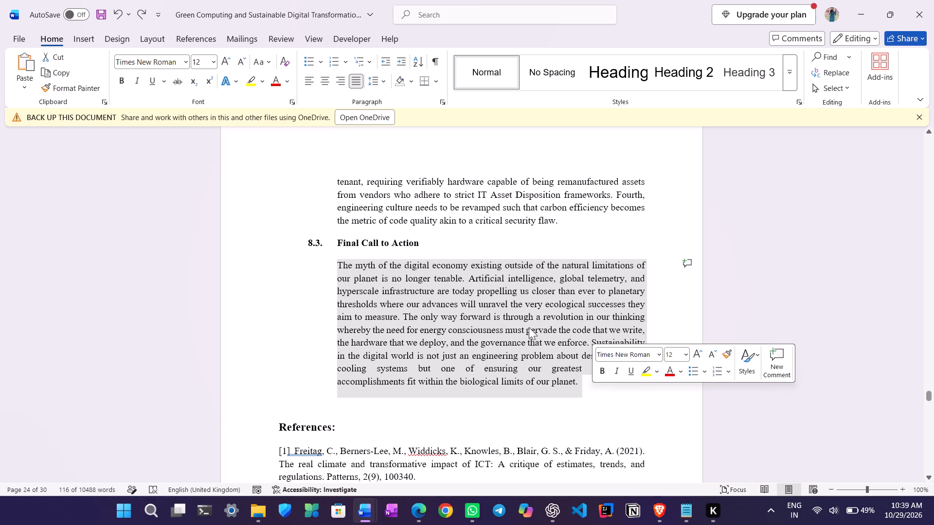
right_click(520, 325)
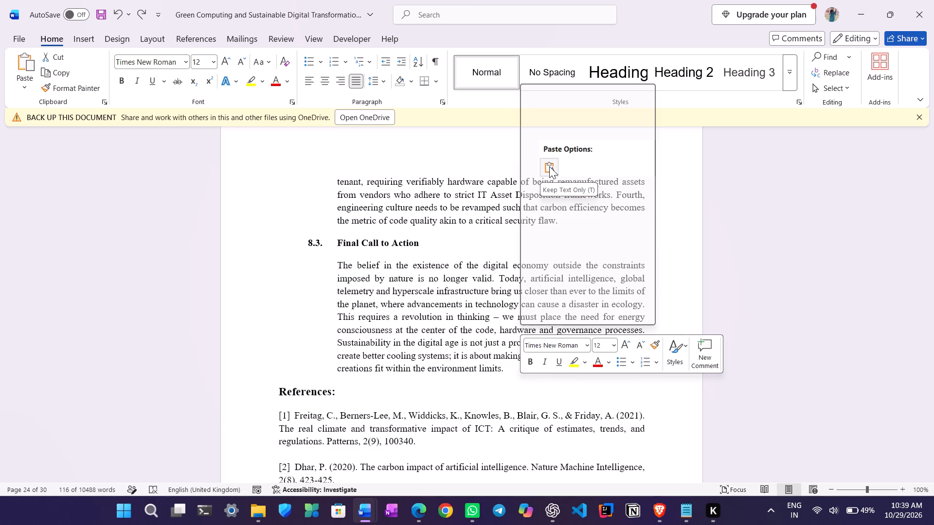
left_click(549, 166)
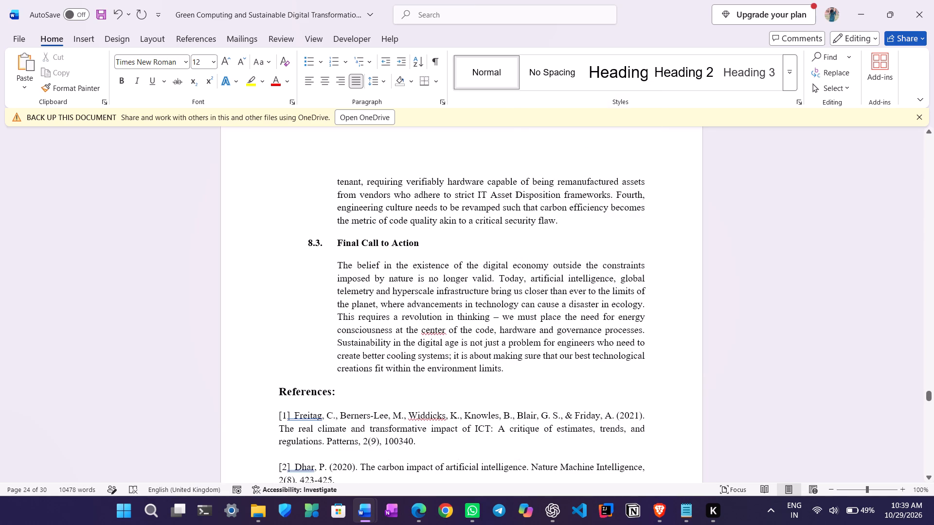
Correct the spelling of "center" to "centre" in the section 8.3 paragraph.
left_click(449, 328)
key("BackSpace")
key("BackSpace")
key("BackSpace")
type("re")
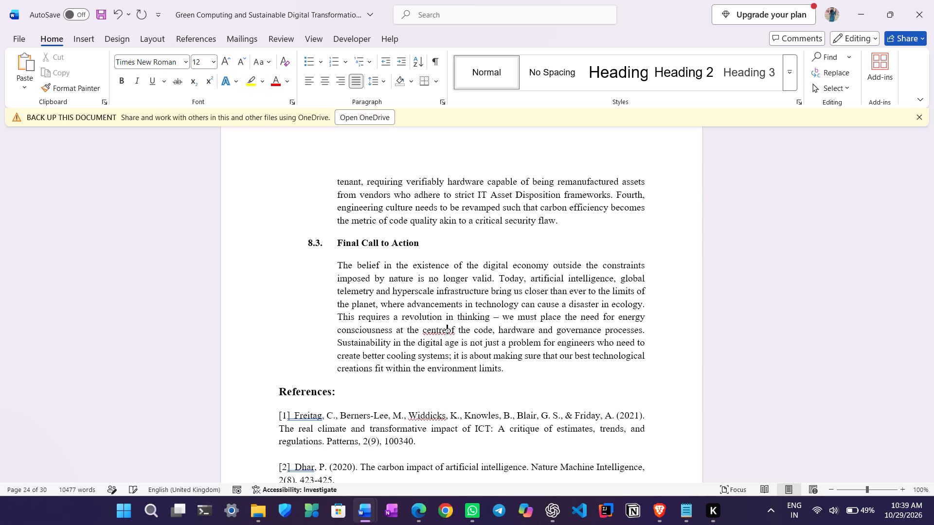
key("space")
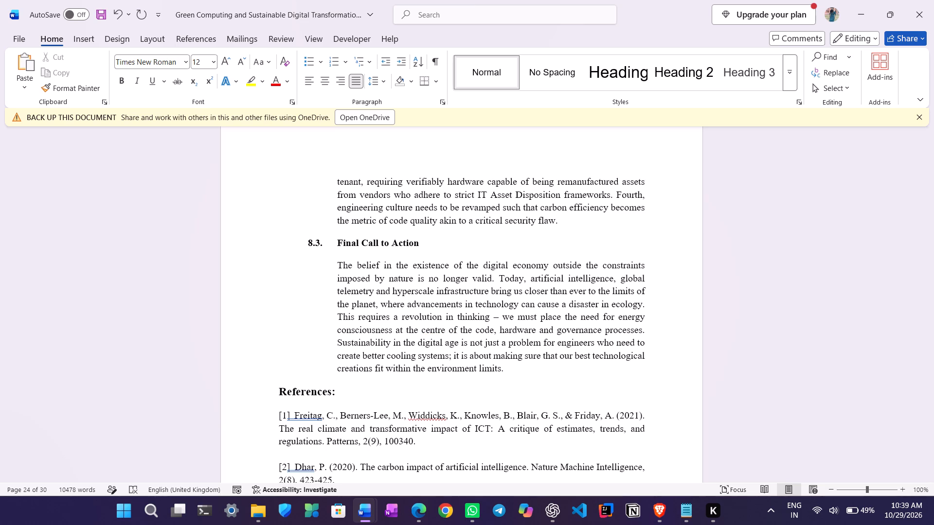
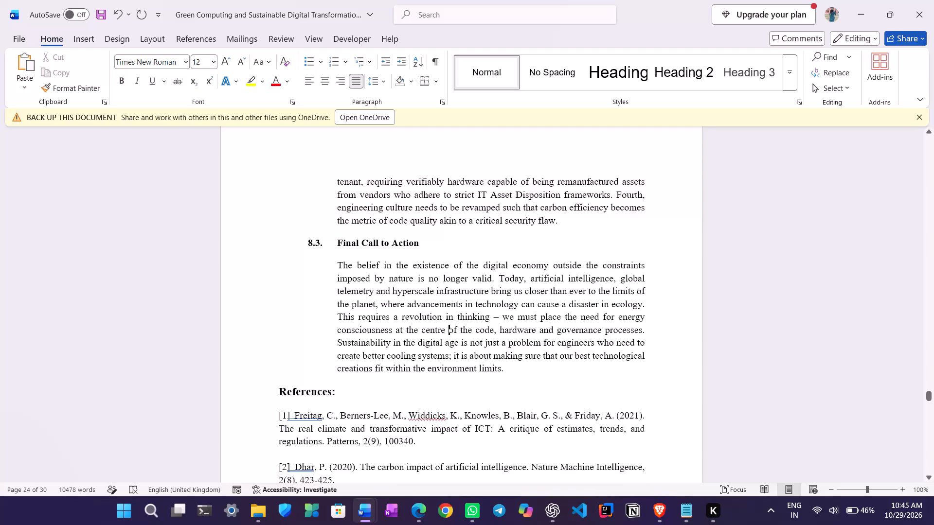
Switch to AI.pdf in Edge and examine the AI-highlighted passages from section 1.3 back through the report's opening pages.
scroll(404, 382, "down", 1)
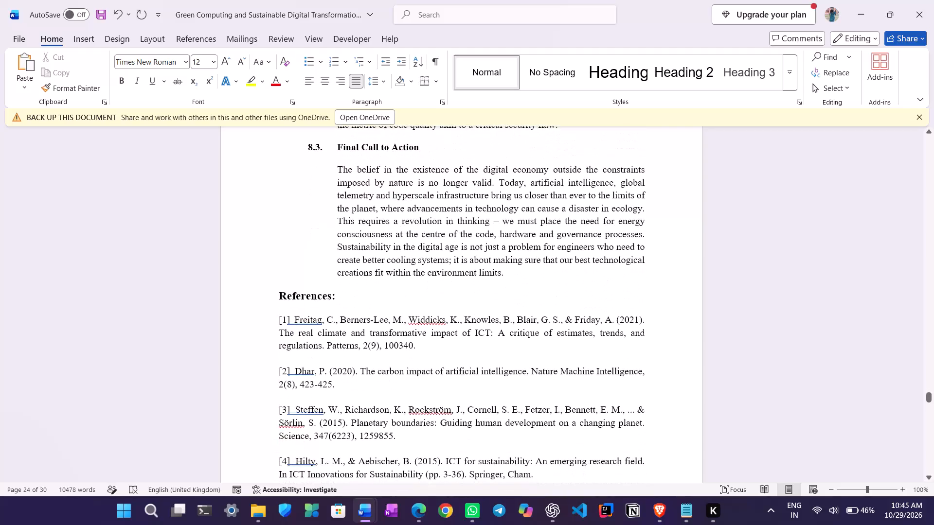
scroll(404, 382, "up", 11)
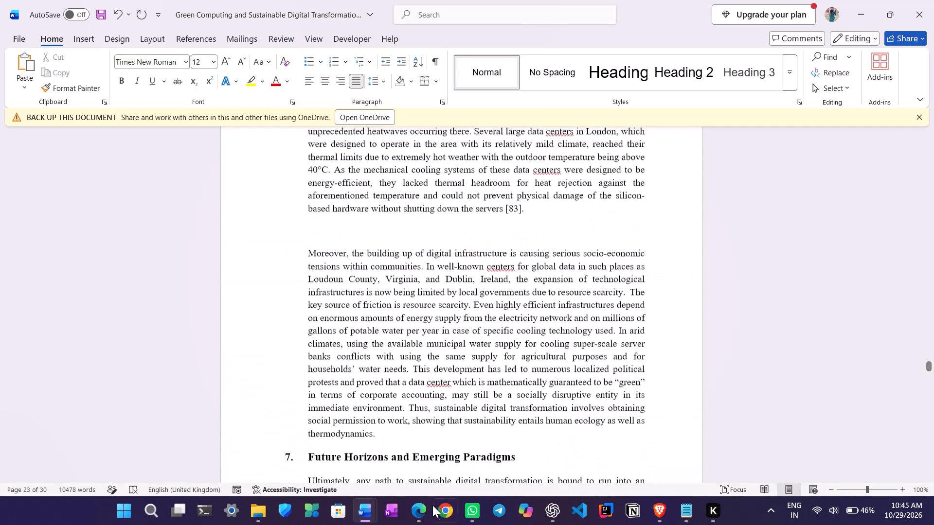
left_click(424, 513)
scroll(414, 420, "up", 1)
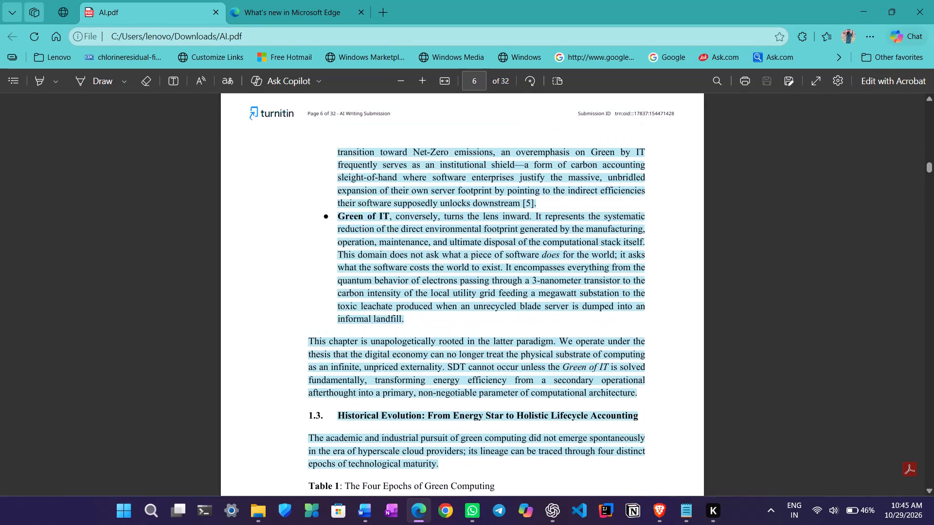
scroll(414, 420, "up", 2)
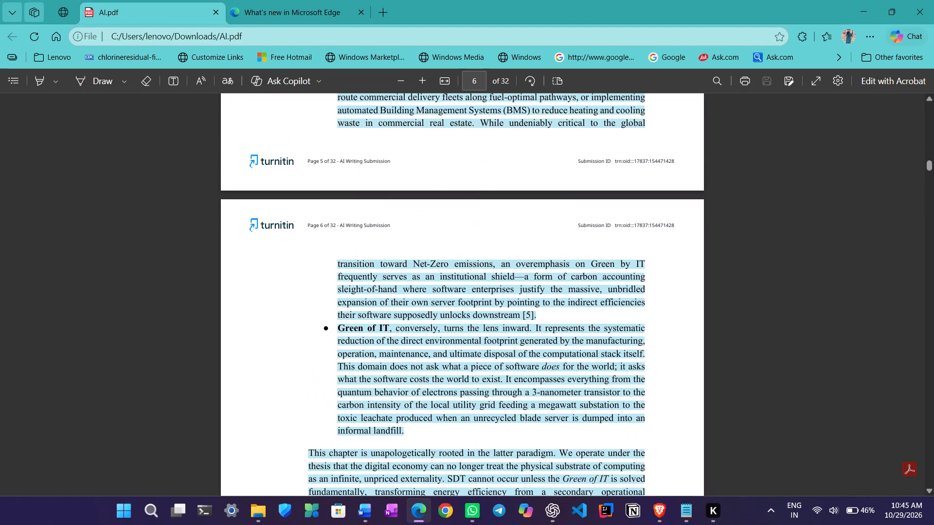
scroll(414, 420, "up", 6)
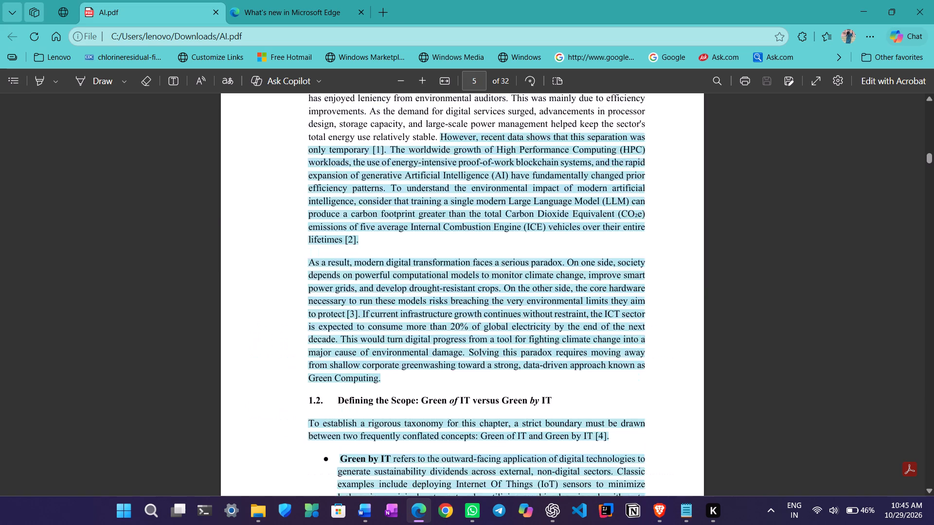
scroll(414, 420, "up", 8)
scroll(414, 420, "down", 9)
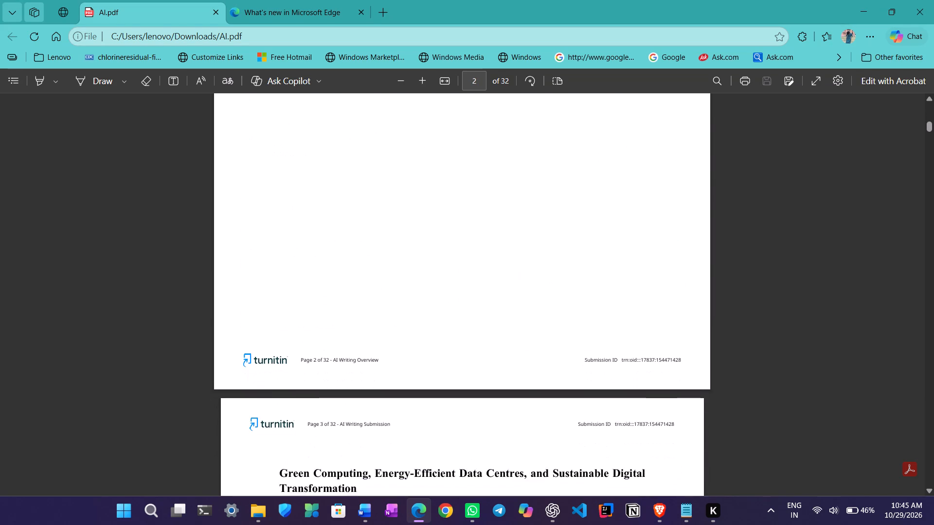
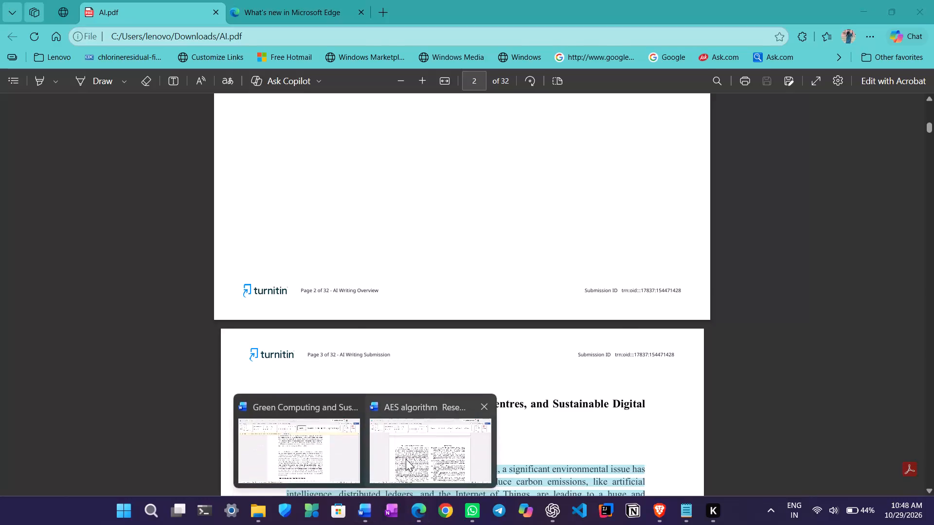
Switch to the Green Computing document in Word and replace the section 8.2 "Actionable Blueprint for Executives" paragraph with the copied rewritten text.
left_click(316, 441)
scroll(420, 377, "up", 1)
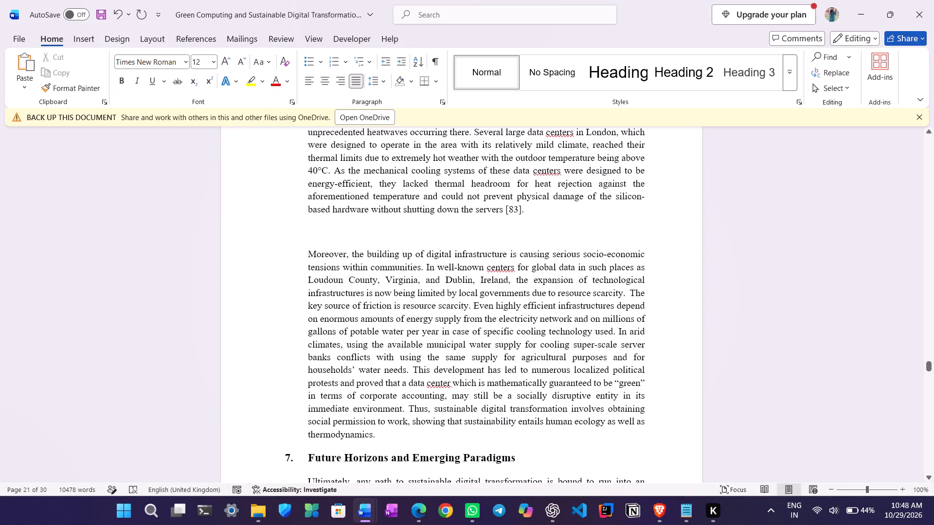
scroll(420, 377, "up", 2)
scroll(420, 377, "down", 20)
scroll(420, 377, "down", 18)
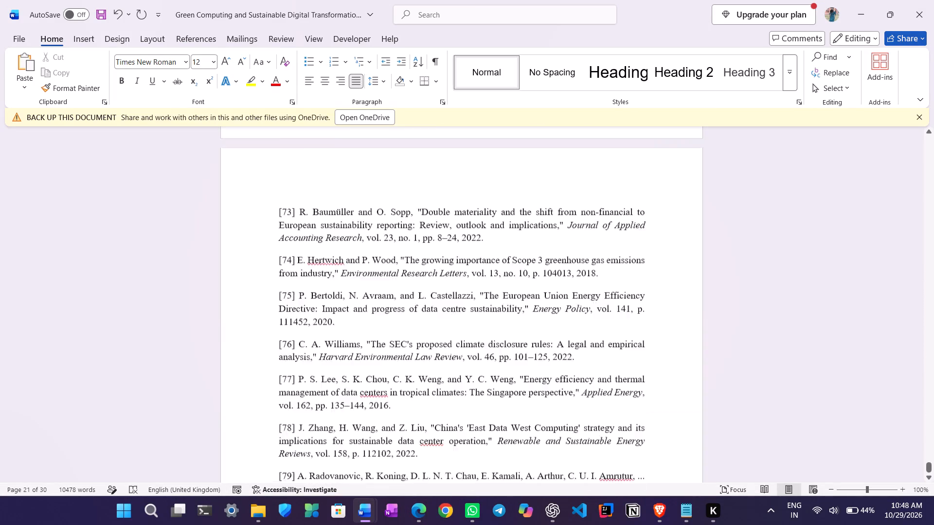
scroll(420, 377, "up", 10)
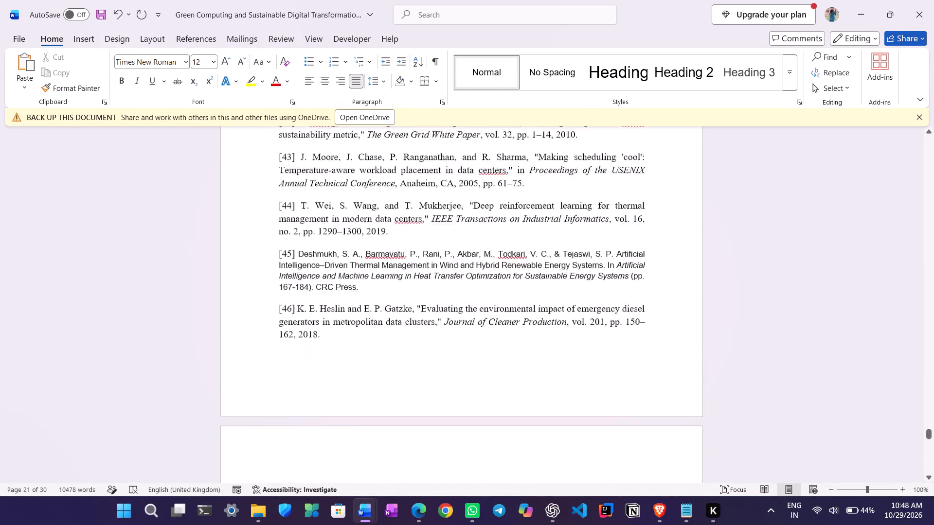
scroll(420, 377, "up", 12)
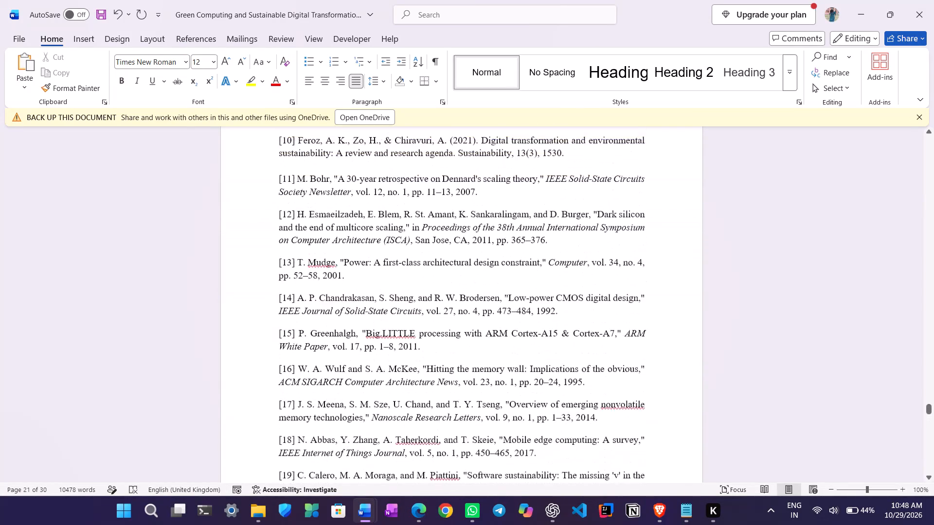
scroll(420, 377, "up", 4)
scroll(420, 377, "down", 4)
scroll(420, 377, "right", 1)
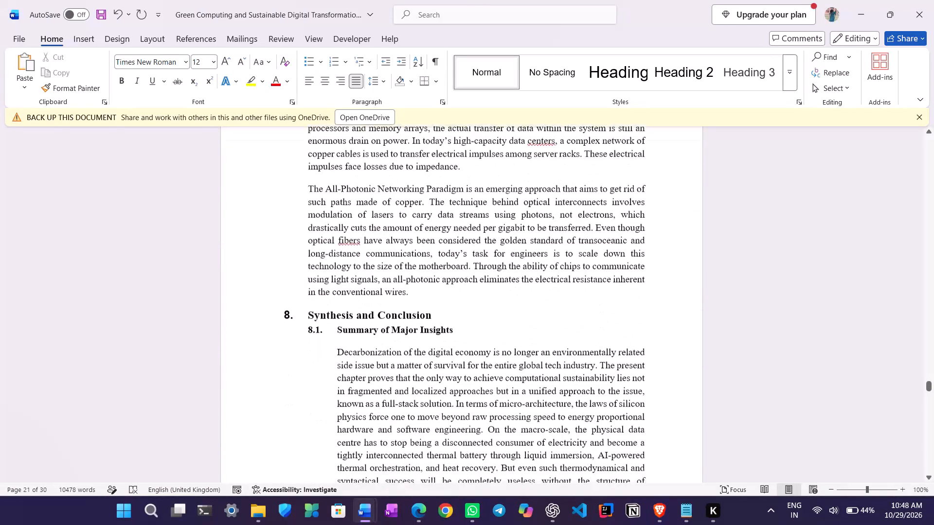
scroll(420, 377, "right", 1)
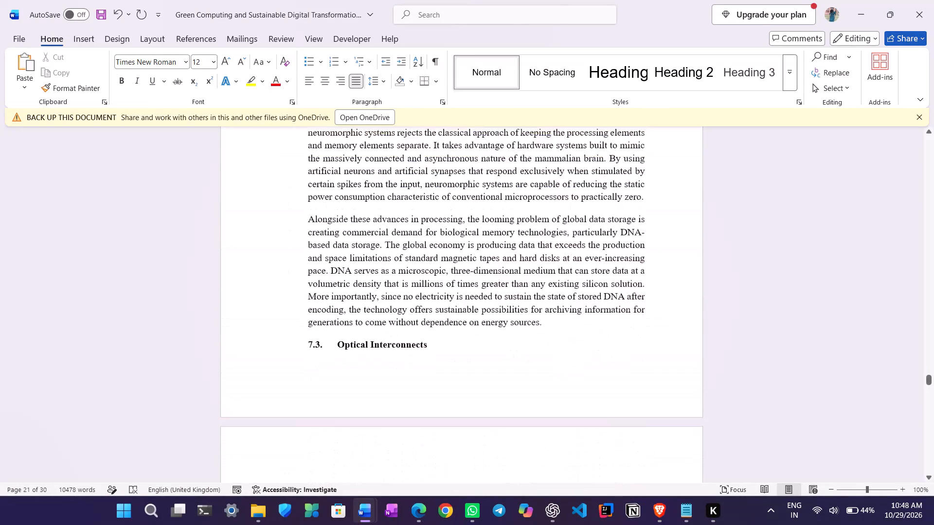
scroll(420, 377, "right", 1)
key("Down")
key("Down")
key("Down")
key("Down")
key("Down")
key("Down")
key("Down")
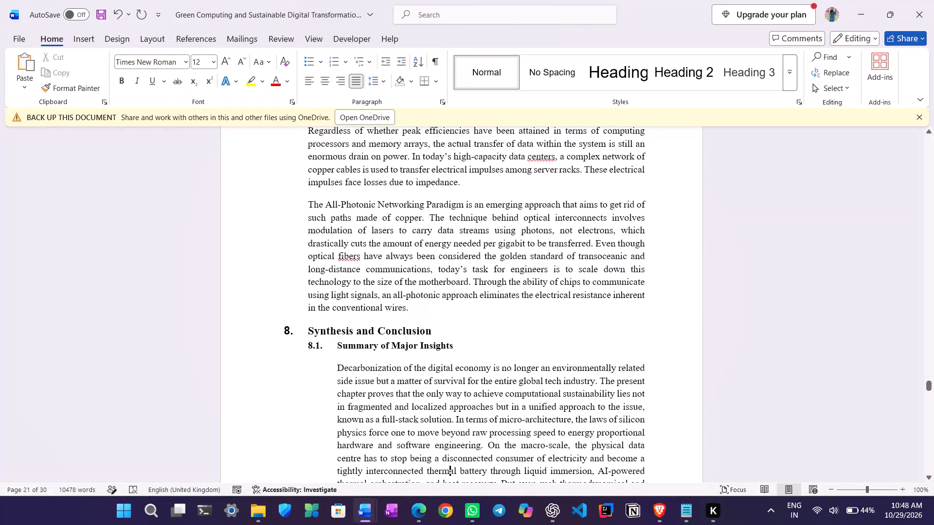
scroll(420, 377, "down", 2)
scroll(420, 377, "up", 1)
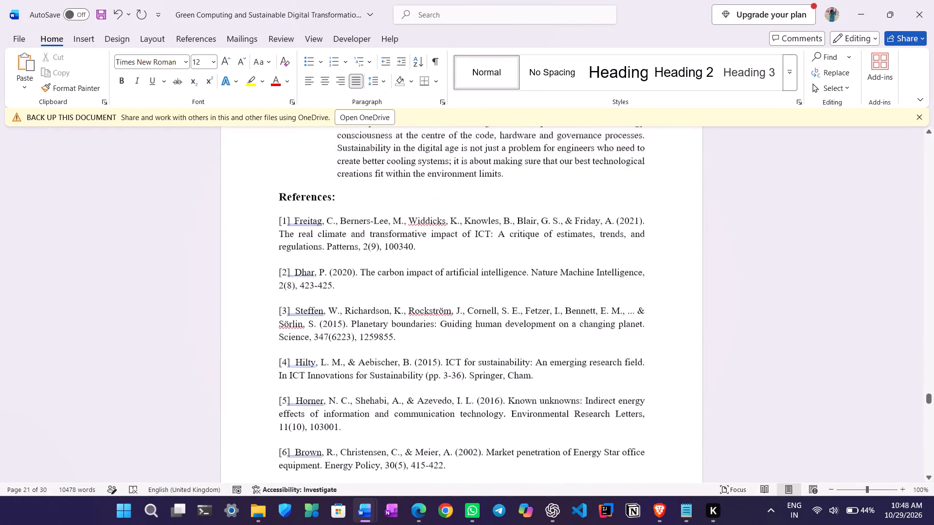
scroll(420, 377, "up", 1)
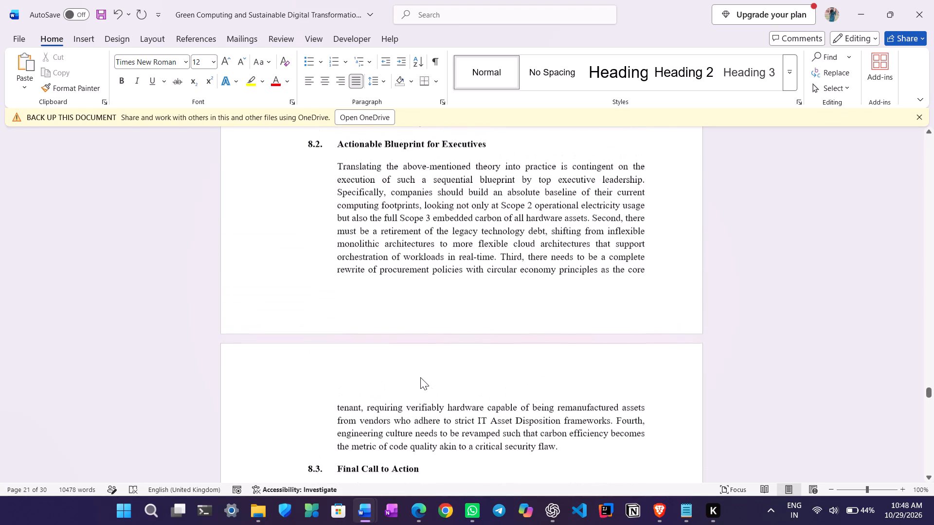
left_click_drag(459, 355, 351, 219)
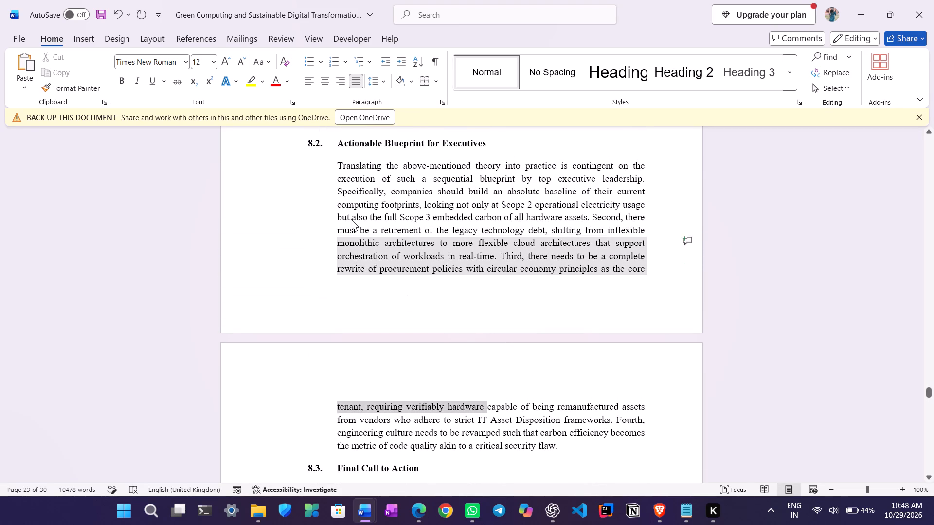
left_click_drag(351, 219, 324, 176)
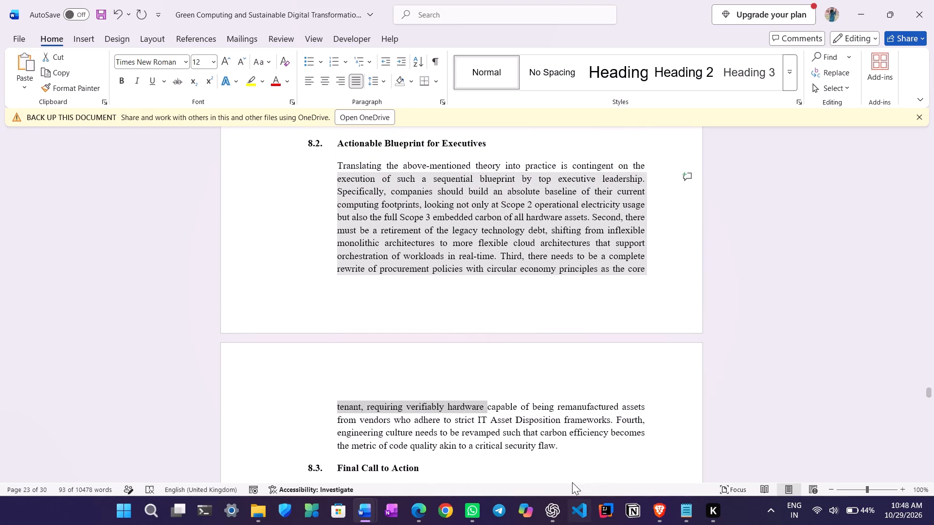
left_click_drag(565, 445, 367, 124)
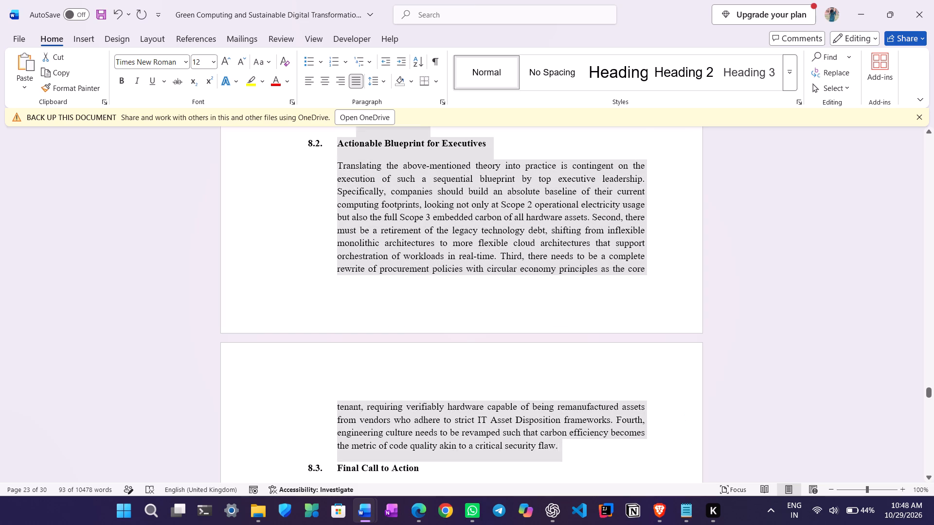
left_click_drag(367, 124, 338, 186)
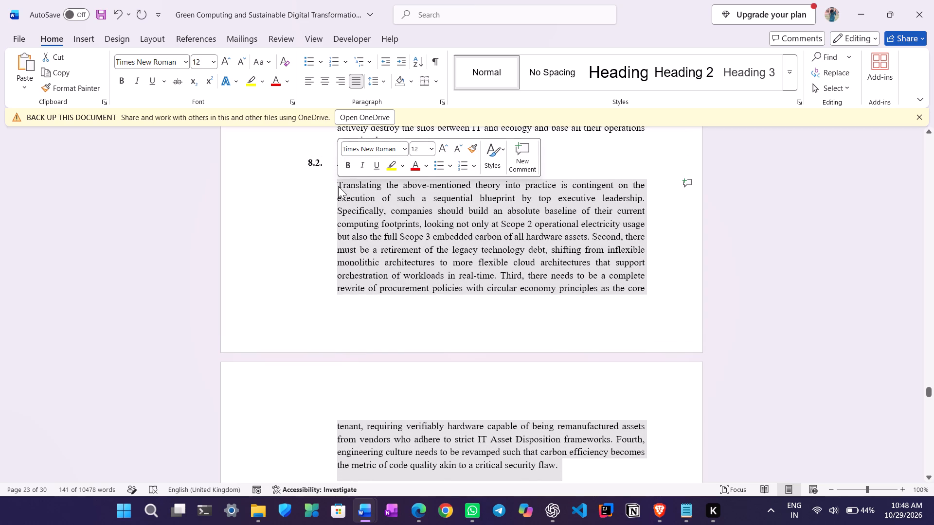
right_click(391, 210)
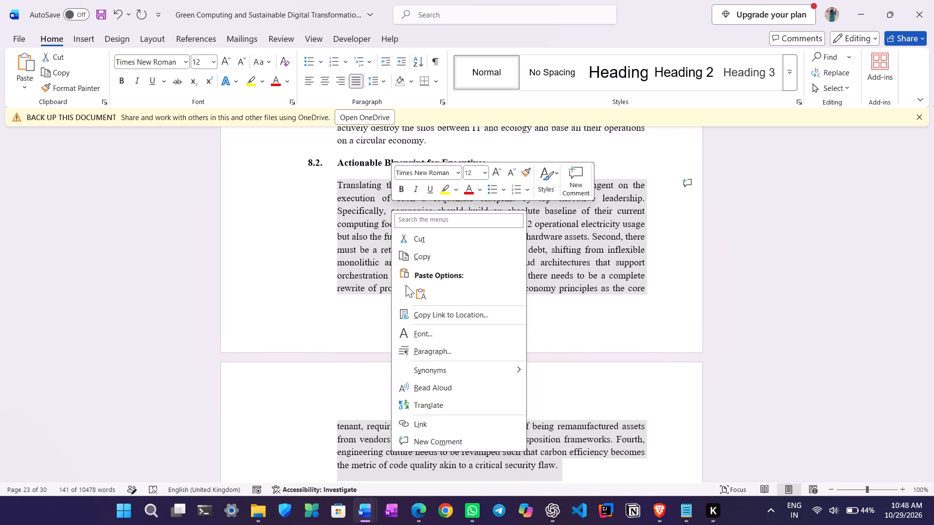
left_click(419, 293)
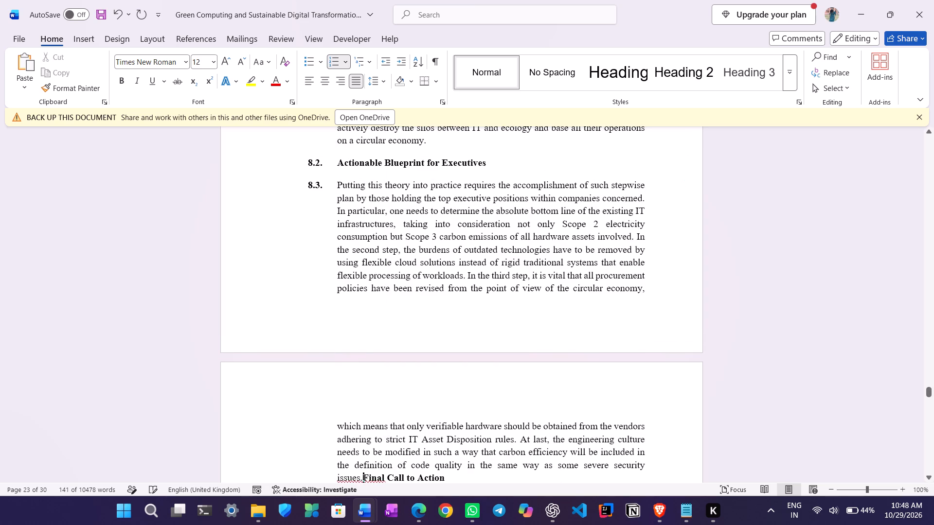
Remove the "8.3." numbering from the paragraph beginning "Putting this theory into practice" under Actionable Blueprint for Executives.
scroll(369, 277, "up", 1)
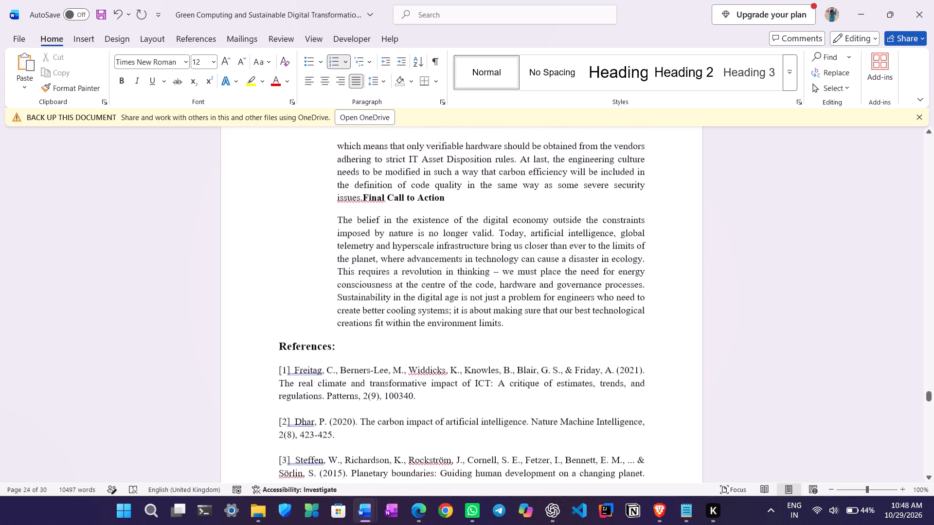
scroll(369, 277, "up", 1)
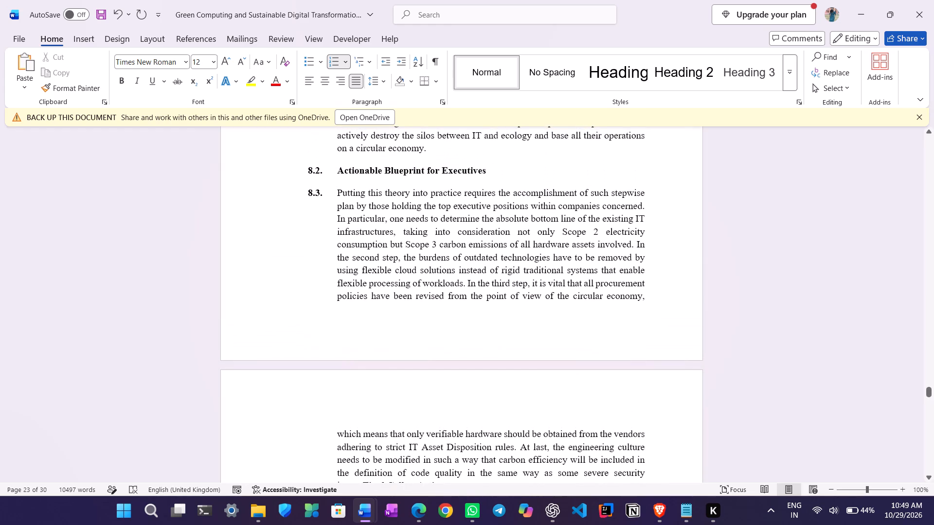
left_click(323, 194)
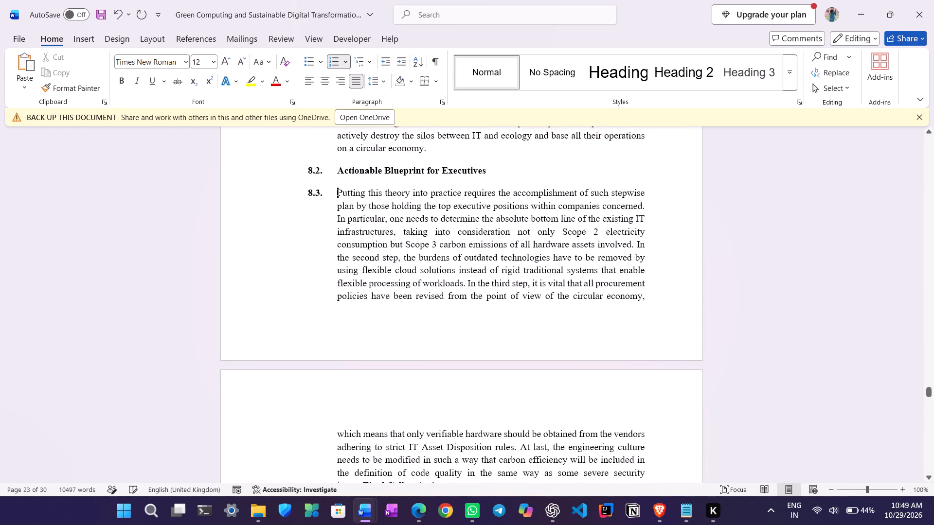
triple_click(324, 193)
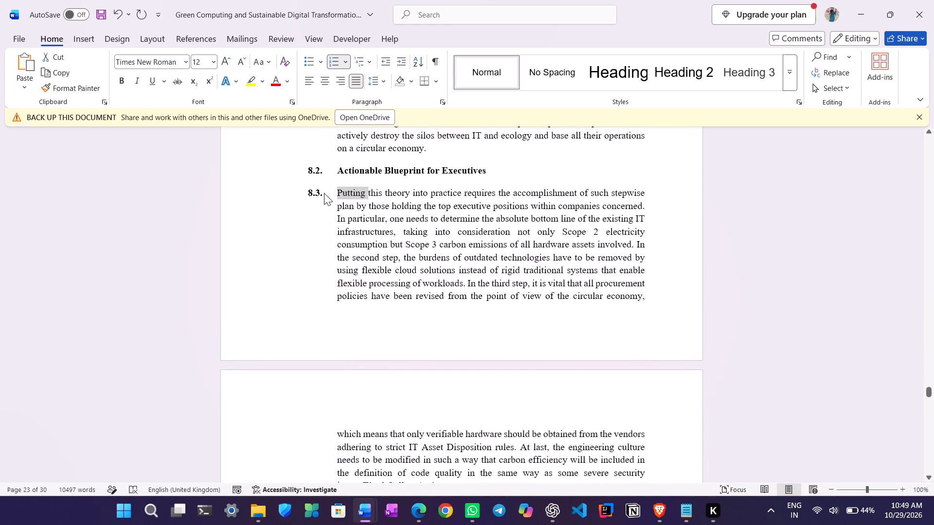
double_click(314, 193)
left_click(314, 193)
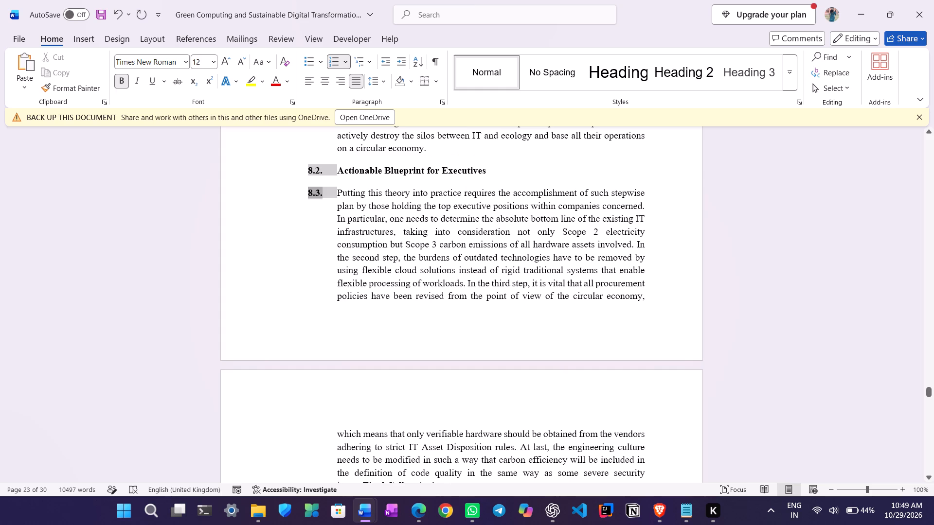
left_click(314, 206)
left_click(323, 190)
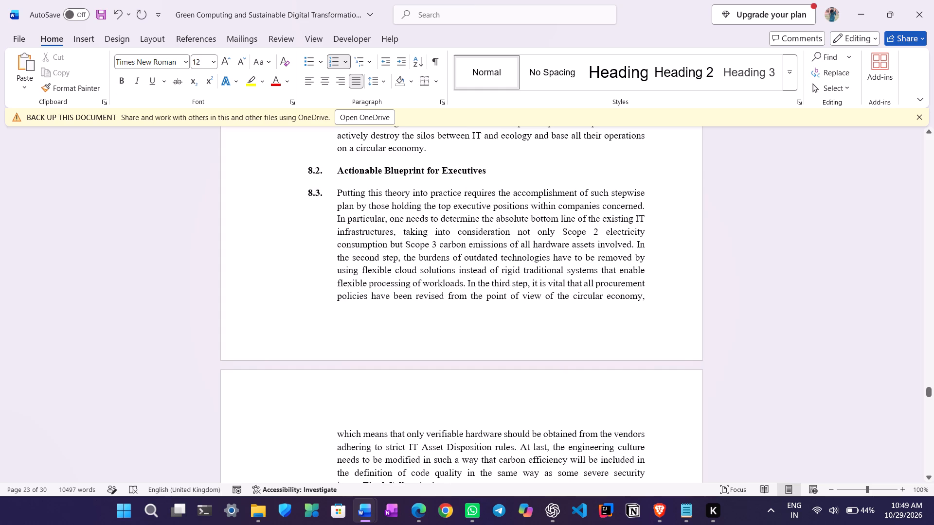
key("BackSpace")
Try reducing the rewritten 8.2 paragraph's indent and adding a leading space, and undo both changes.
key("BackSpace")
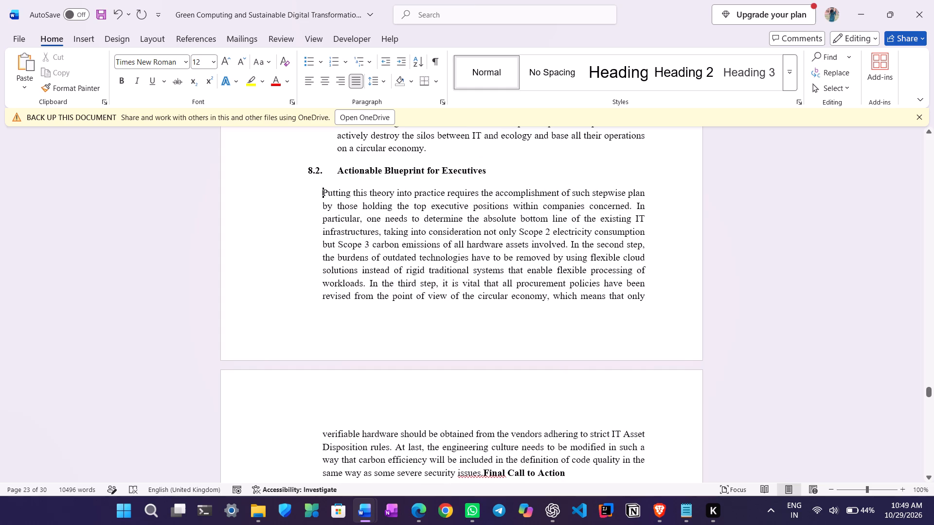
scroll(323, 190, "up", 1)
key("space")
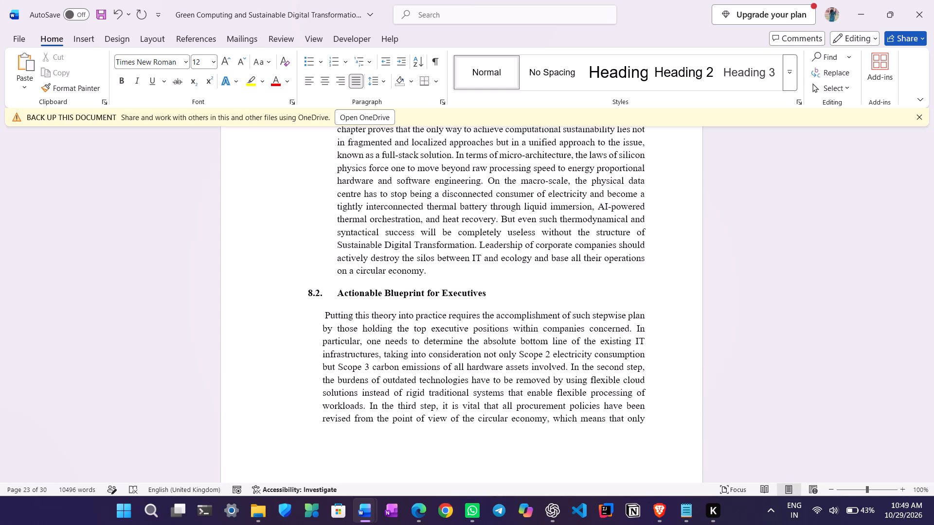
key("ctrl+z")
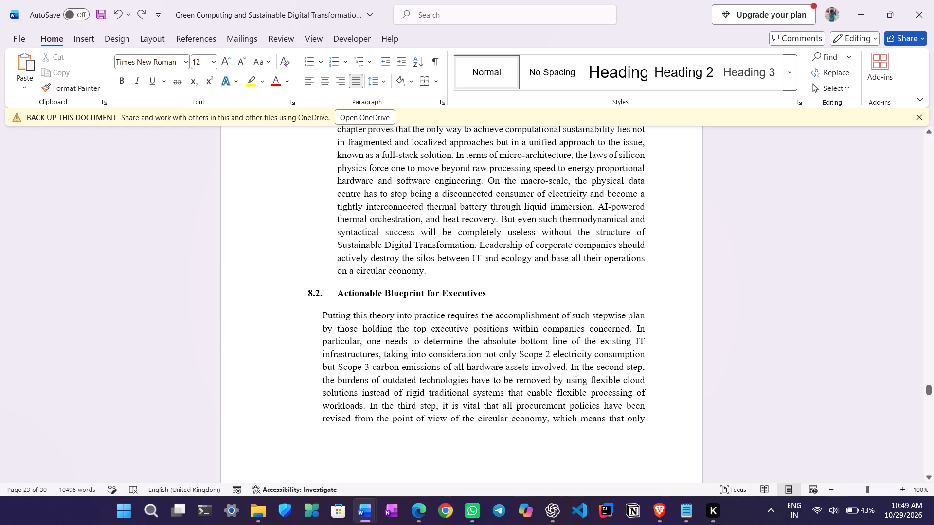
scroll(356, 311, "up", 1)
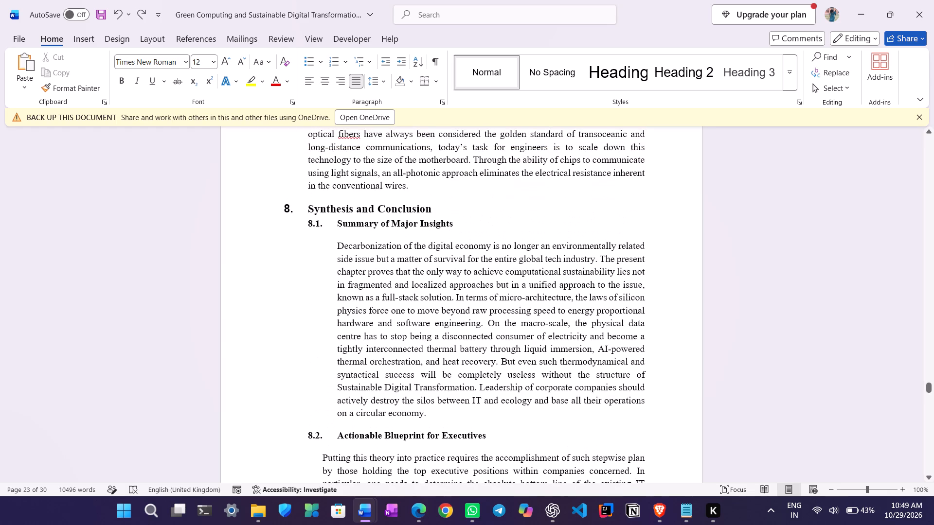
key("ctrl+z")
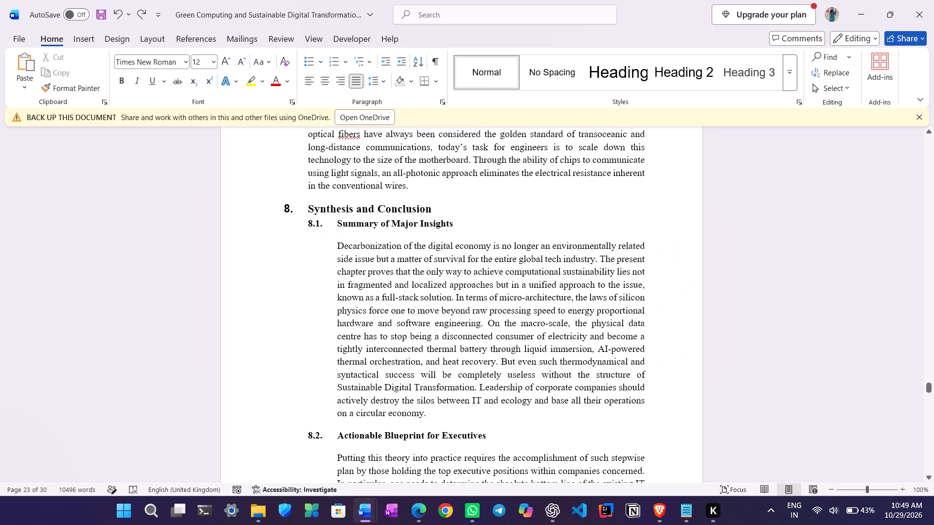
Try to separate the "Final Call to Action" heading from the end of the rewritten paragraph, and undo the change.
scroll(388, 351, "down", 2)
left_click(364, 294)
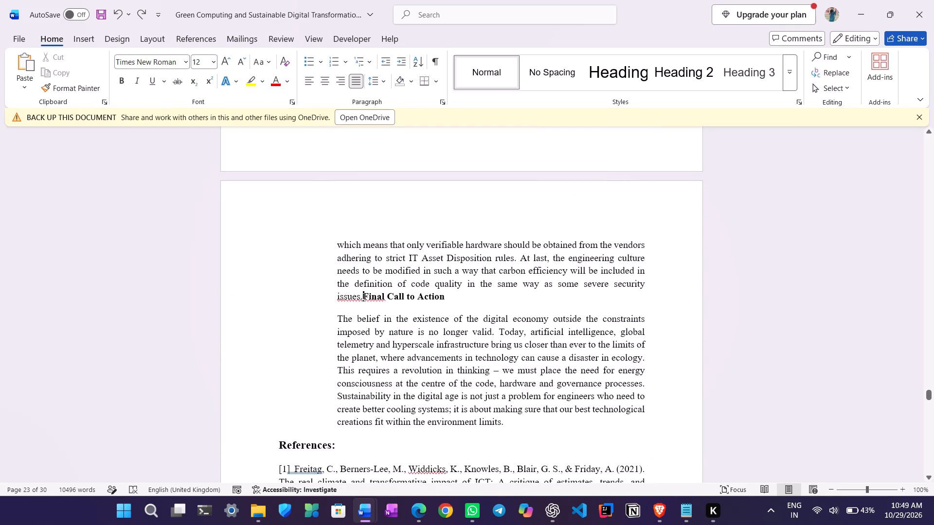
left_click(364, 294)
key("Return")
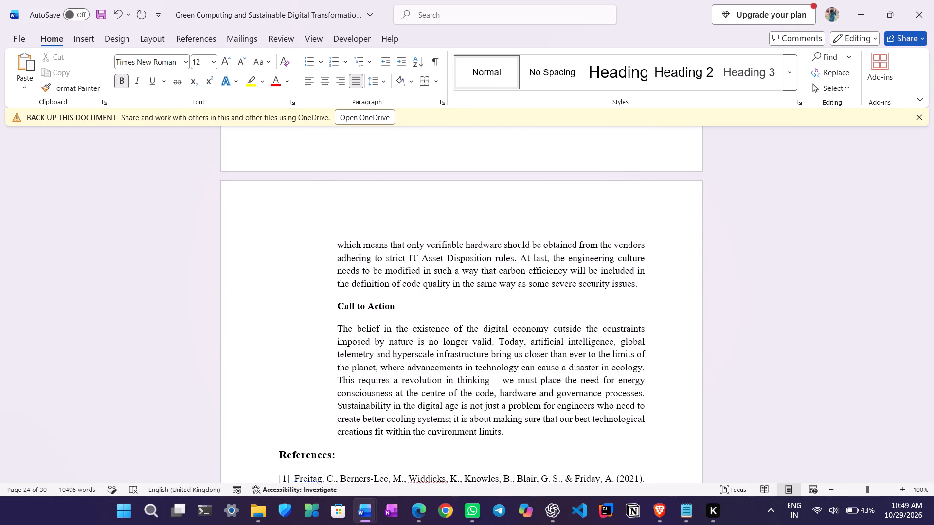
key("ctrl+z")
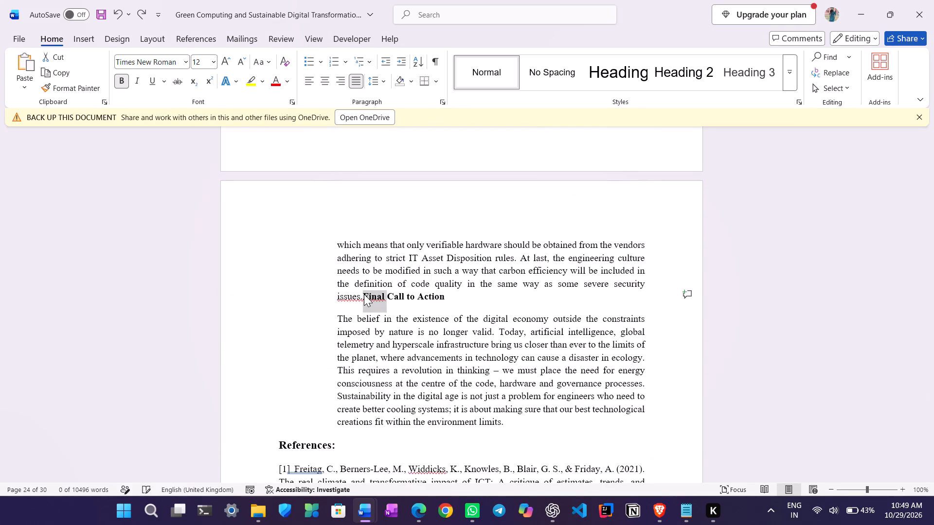
Insert a paragraph break after "severe security issues." so "Final Call to Action" starts on its own line.
left_click(359, 297)
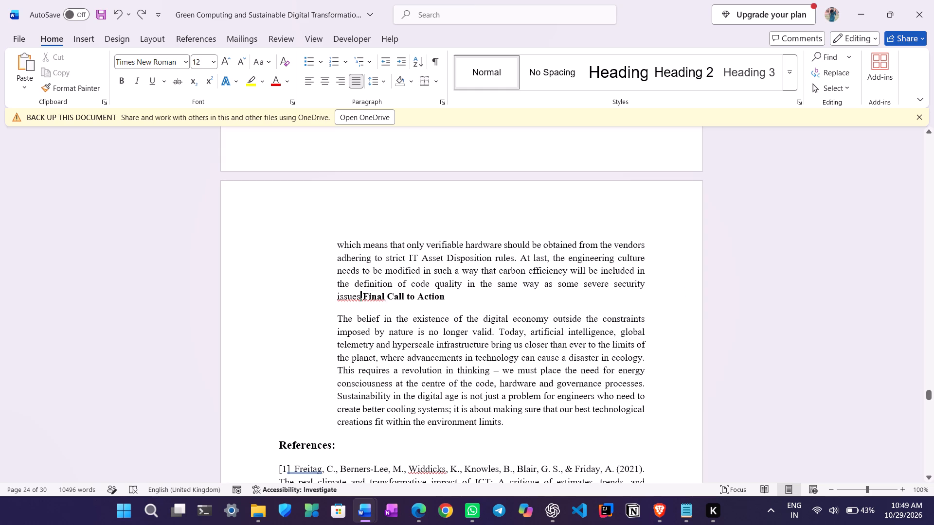
key("Right")
key("Return")
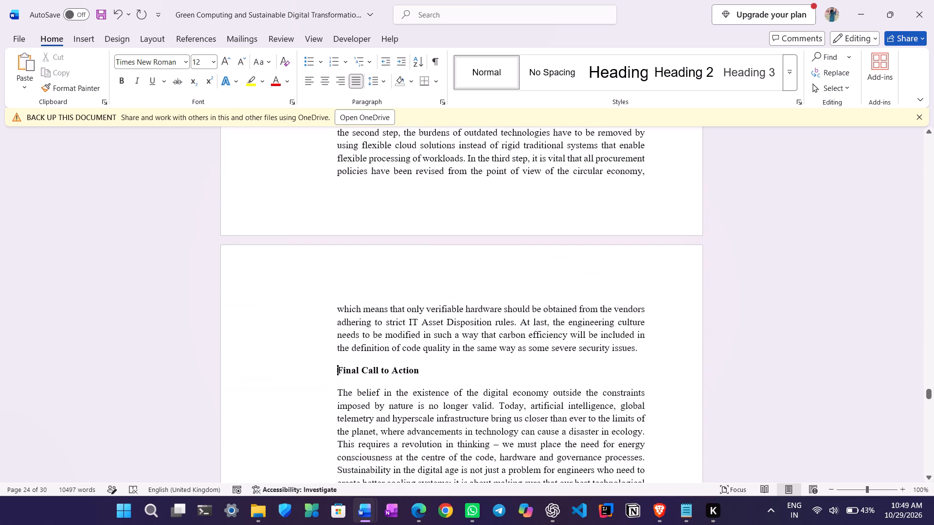
Remove the left indent from the "Final Call to Action" heading.
key("space")
key("BackSpace")
key("BackSpace")
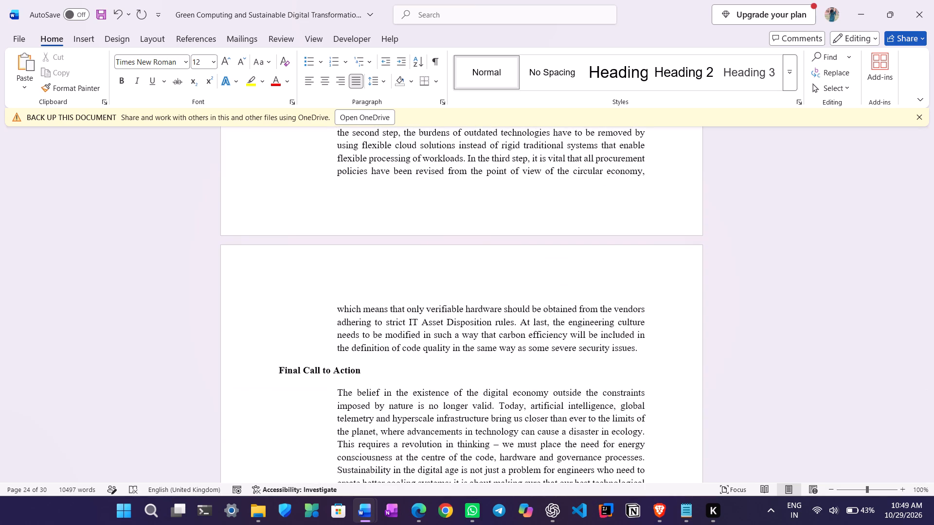
Put ten leading spaces and the number "8.3" in front of the "Final Call to Action" heading.
key("space")
key("space")
key("space")
key("space")
key("space")
key("space")
key("space")
key("space")
key("space")
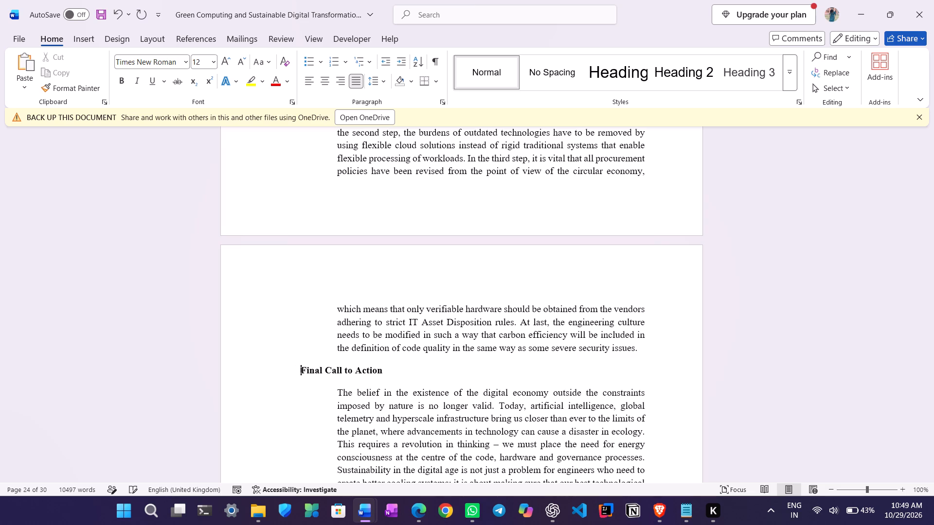
key("space")
scroll(319, 364, "up", 1)
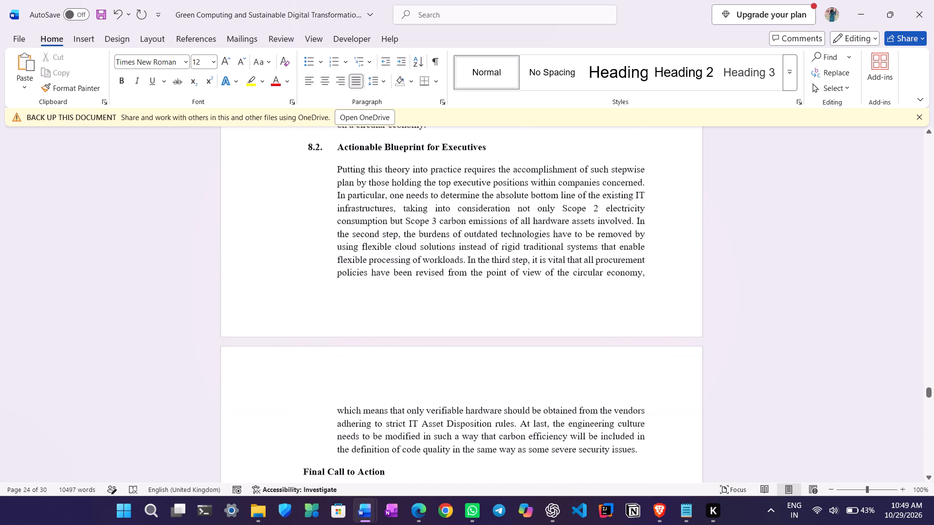
type("8.")
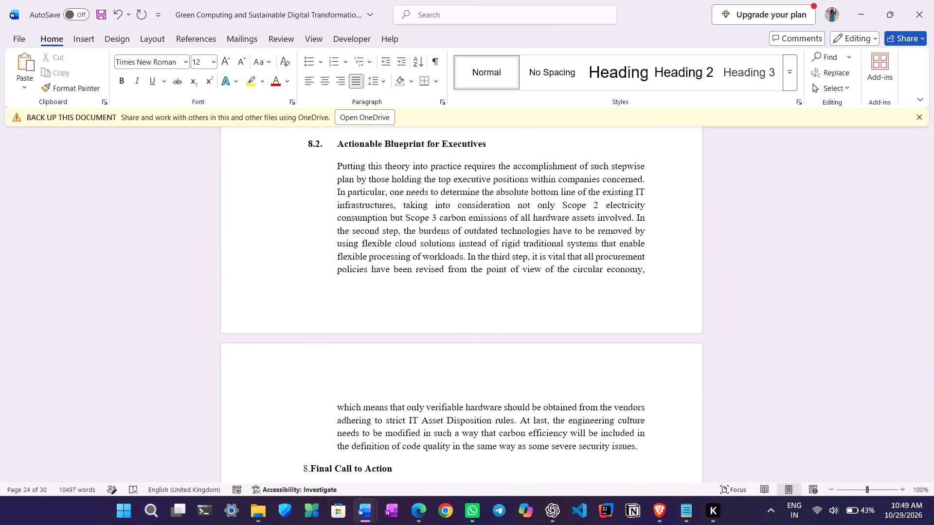
key("3")
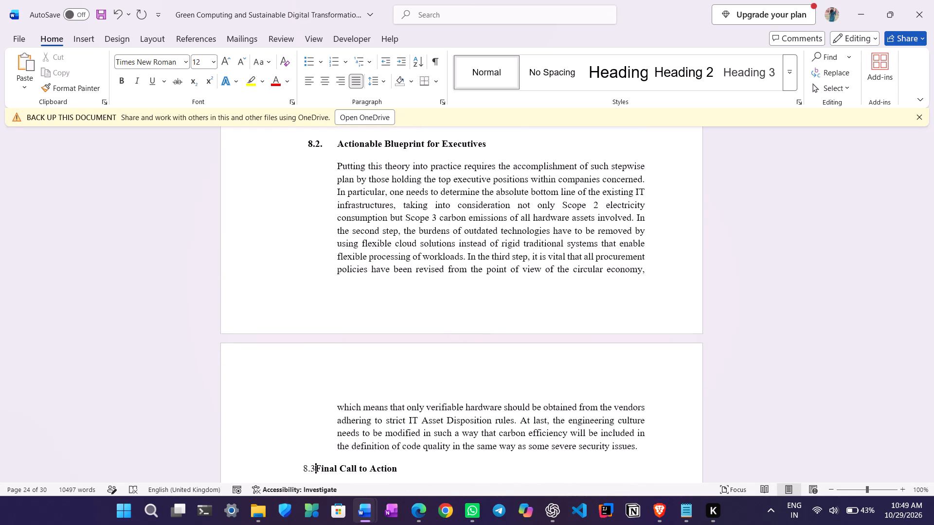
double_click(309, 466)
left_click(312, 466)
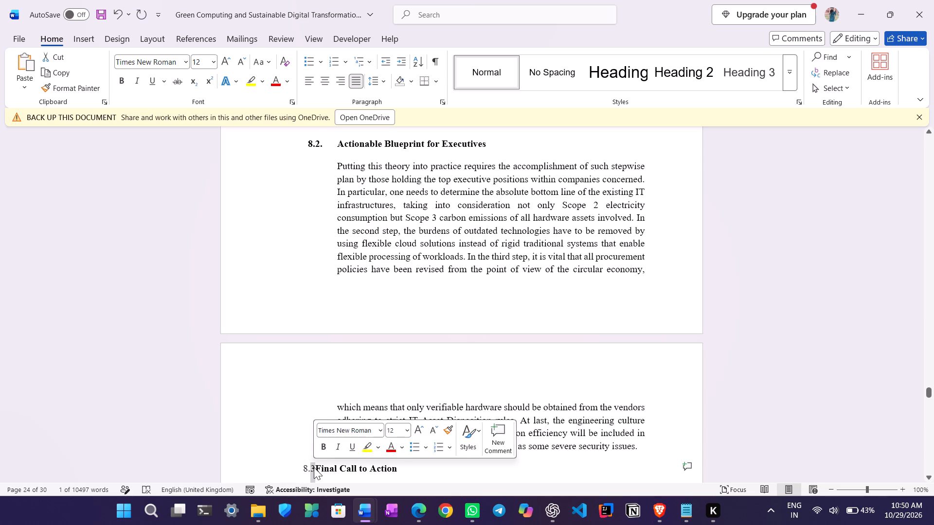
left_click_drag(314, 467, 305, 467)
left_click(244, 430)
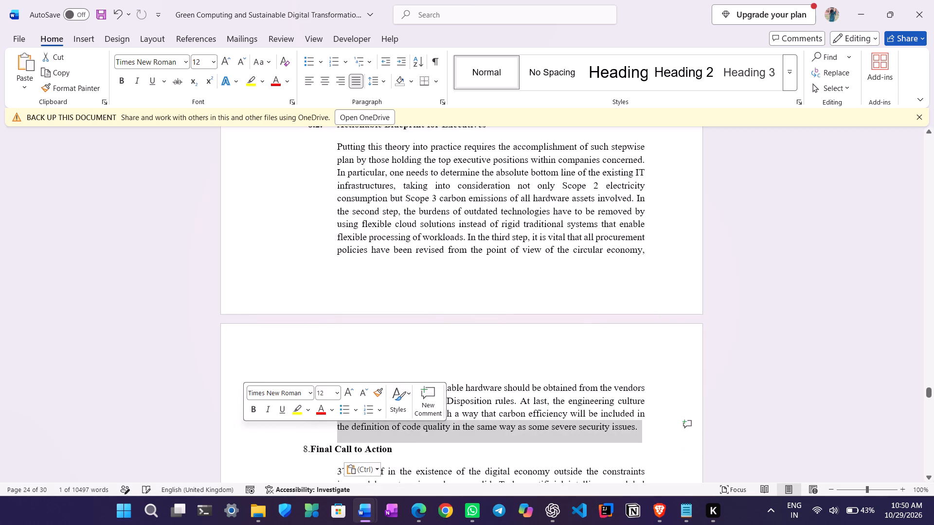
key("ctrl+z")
Make the whole "8.3Final Call to Action" heading line bold, including its number.
left_click(314, 444)
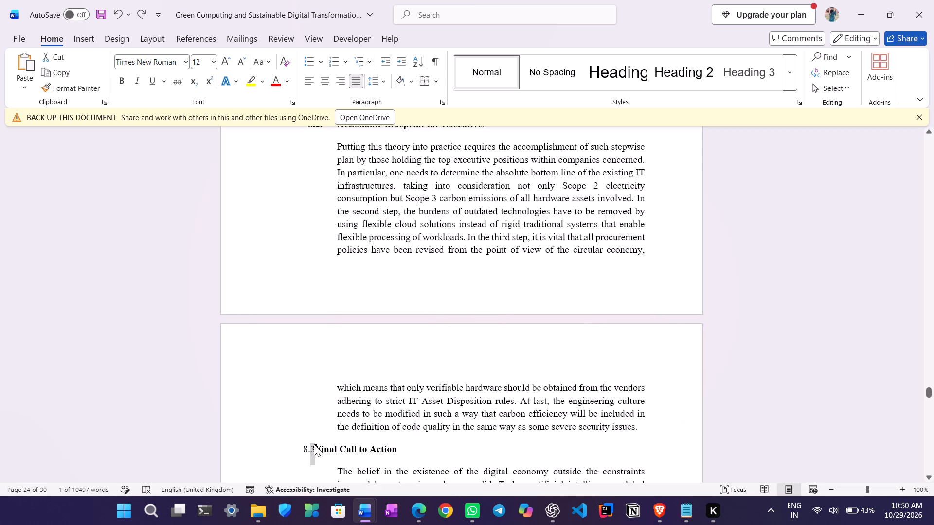
left_click_drag(314, 444, 301, 444)
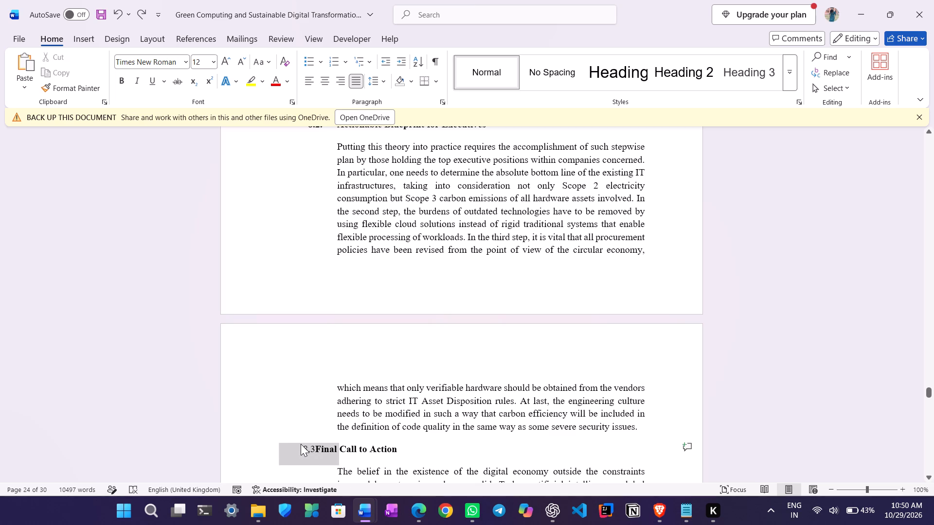
left_click_drag(301, 444, 302, 443)
left_click_drag(302, 443, 280, 442)
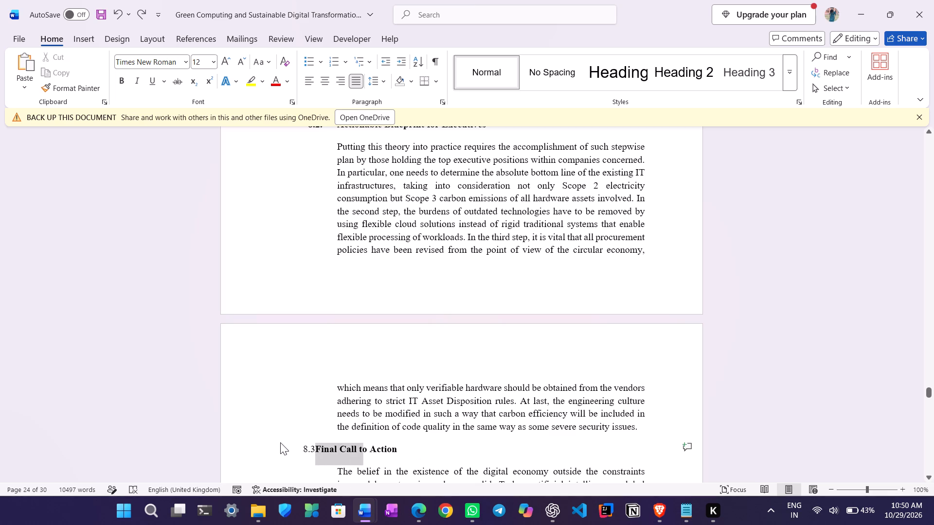
left_click_drag(280, 442, 259, 368)
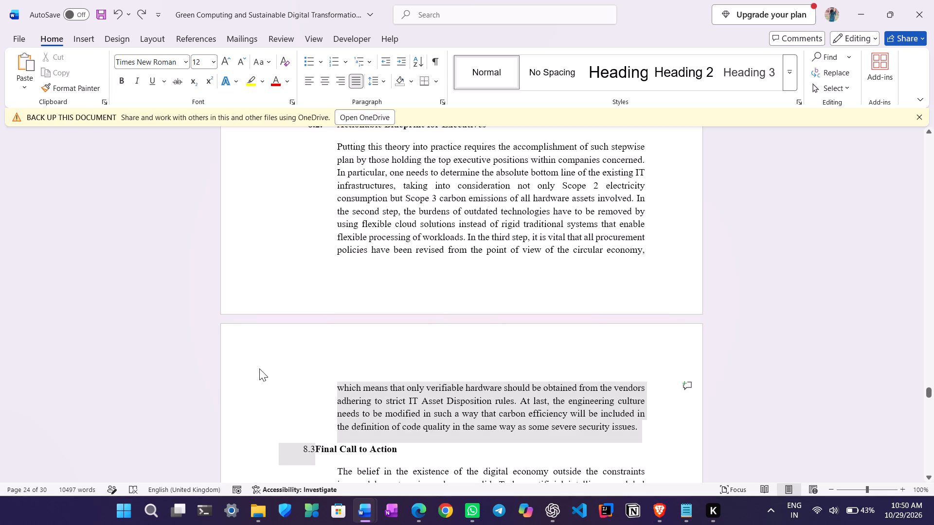
left_click_drag(259, 368, 252, 388)
left_click(252, 388)
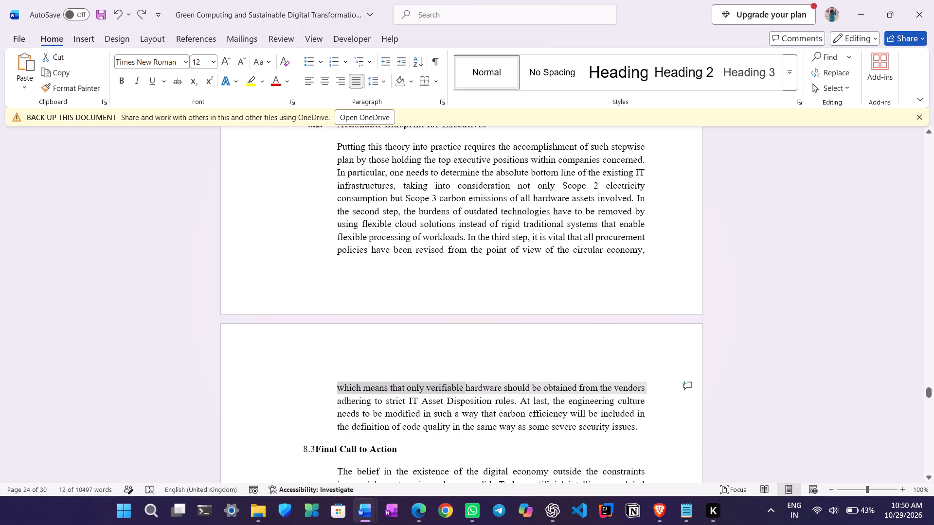
left_click(409, 454)
left_click_drag(300, 448, 302, 448)
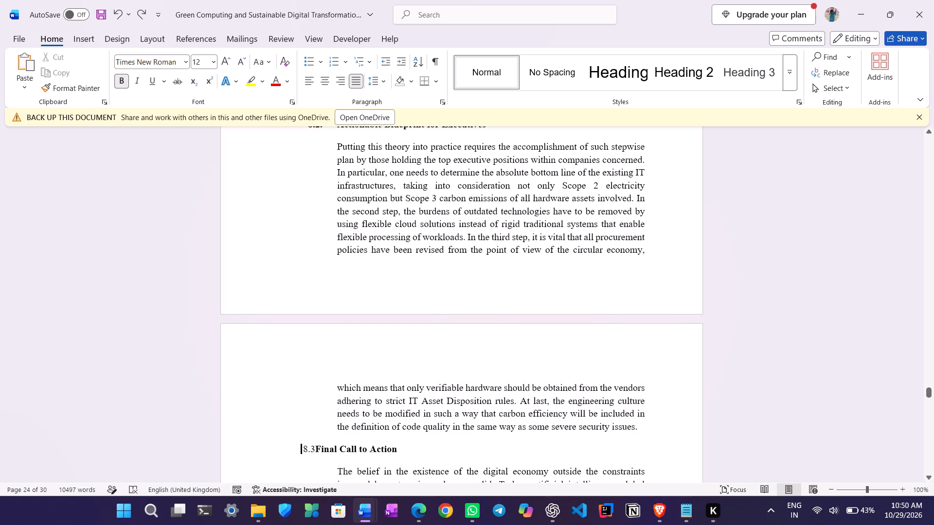
left_click_drag(302, 448, 409, 451)
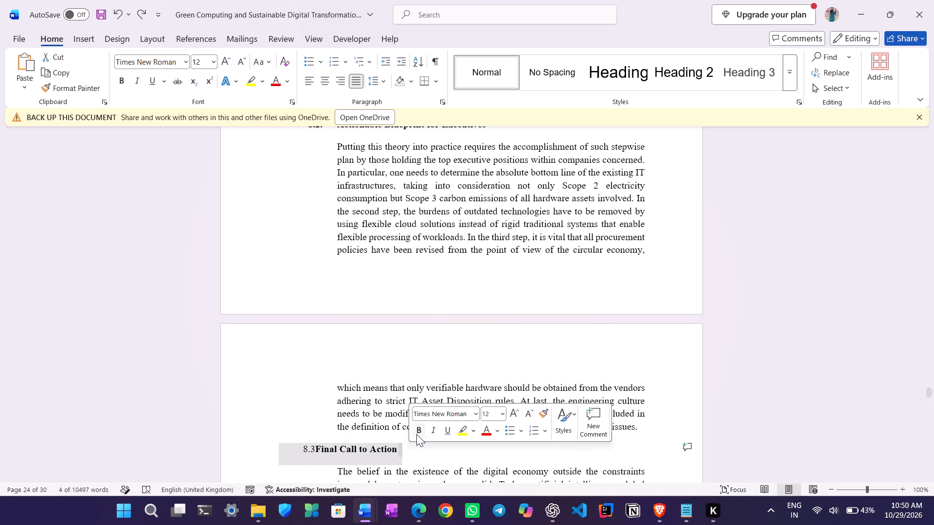
left_click(416, 434)
Insert nine spaces between "8.3" and "Final Call to Action" to separate the number from the title.
left_click(308, 446)
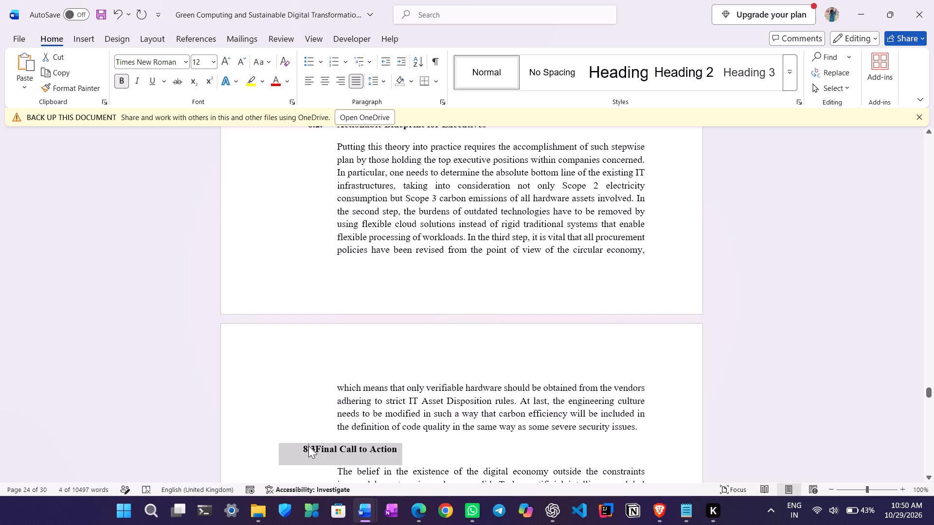
left_click(315, 449)
key("space")
key("space")
key("space")
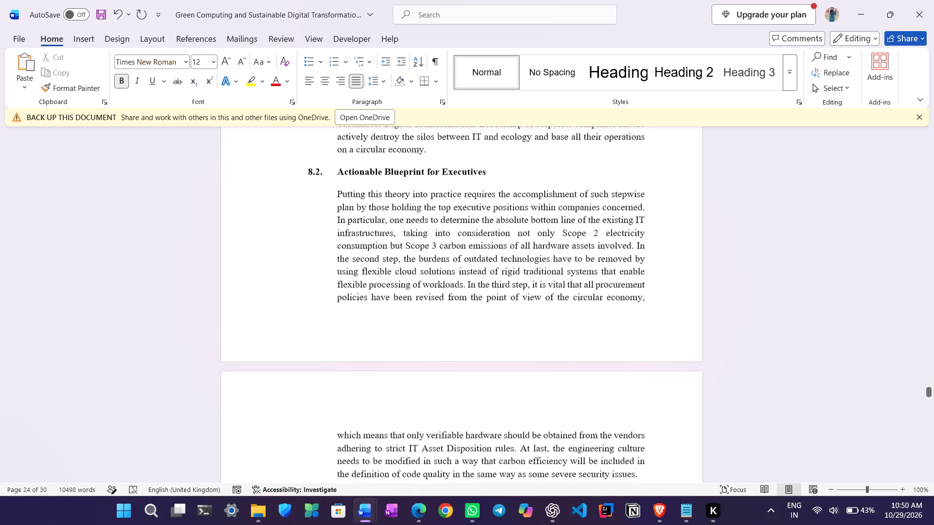
key("space")
key("space")
key("space")
key("space")
key("space")
key("space")
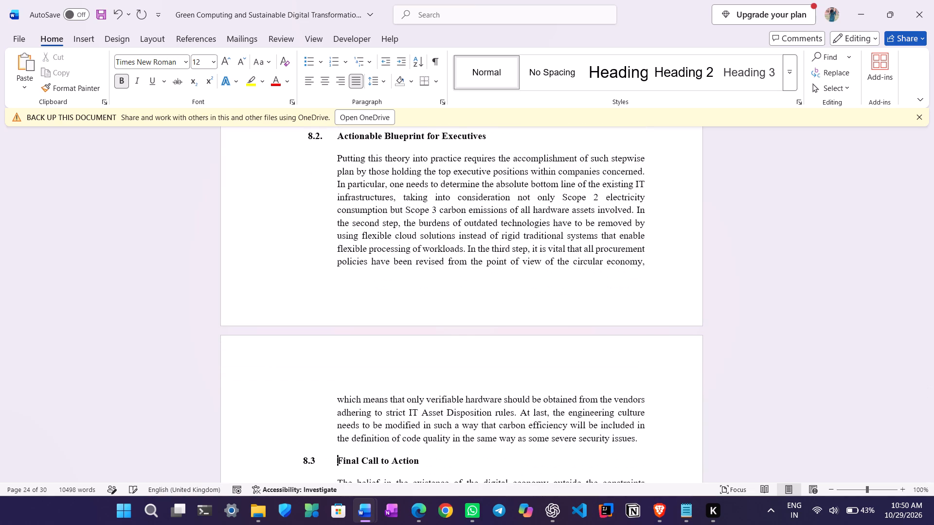
Add two more spaces before "8.3" and a period after it to match the 8.2 heading's number.
scroll(315, 449, "up", 1)
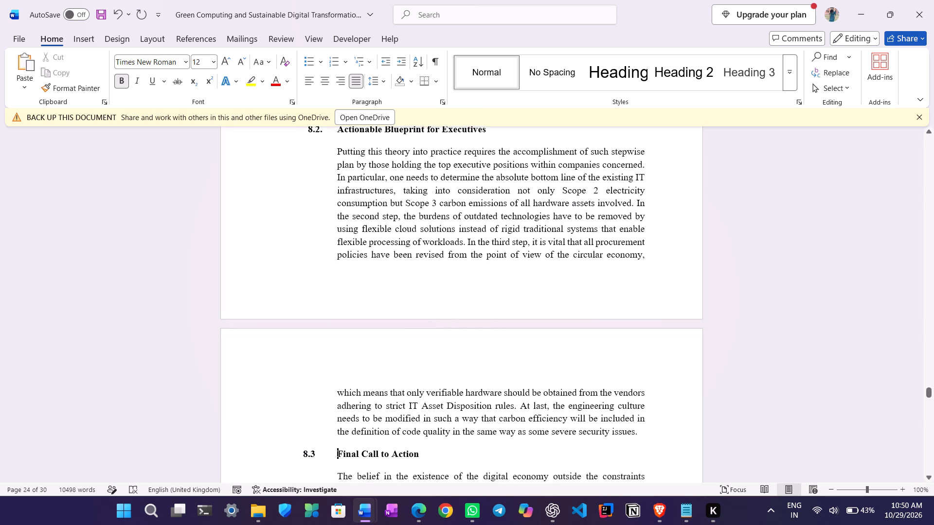
left_click(294, 457)
key("space")
key("space")
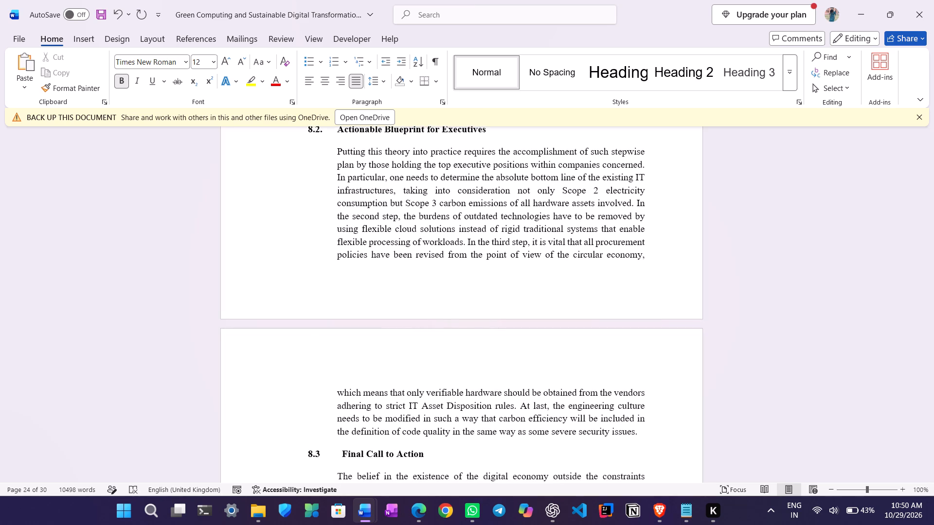
left_click(319, 451)
key("period")
Remove two spaces between "8.3." and "Final Call to Action".
scroll(320, 451, "right", 1)
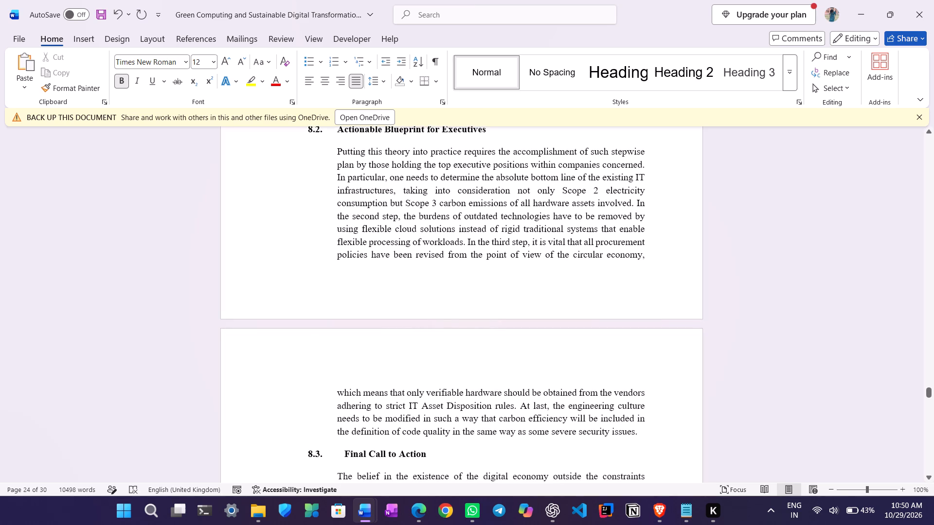
scroll(326, 451, "right", 1)
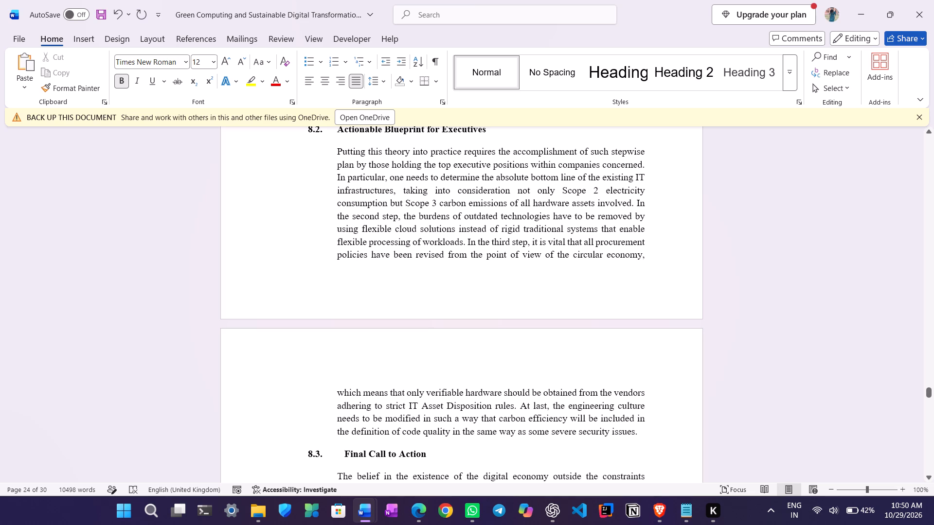
left_click(343, 455)
key("BackSpace")
key("BackSpace")
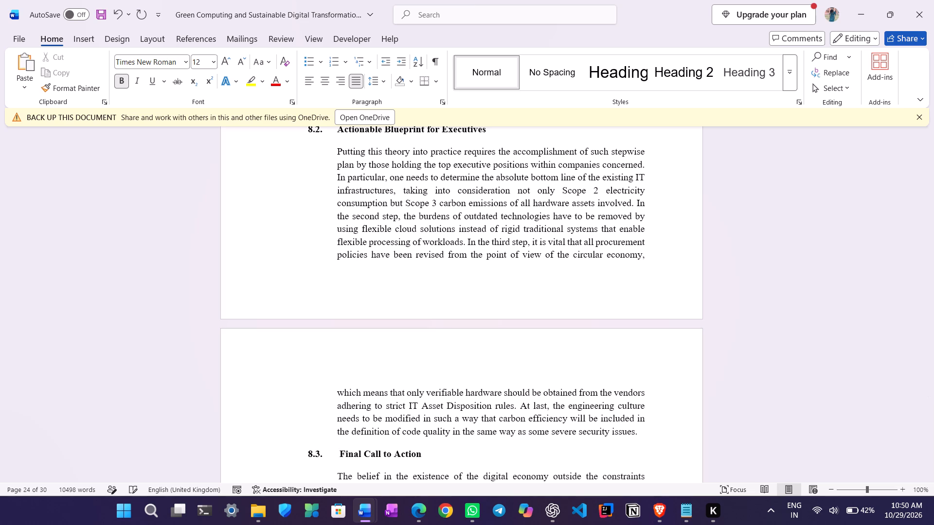
Shorten the gap after "8.3." by one space so "Final Call to Action" lines up with the paragraph text below.
scroll(343, 455, "down", 2)
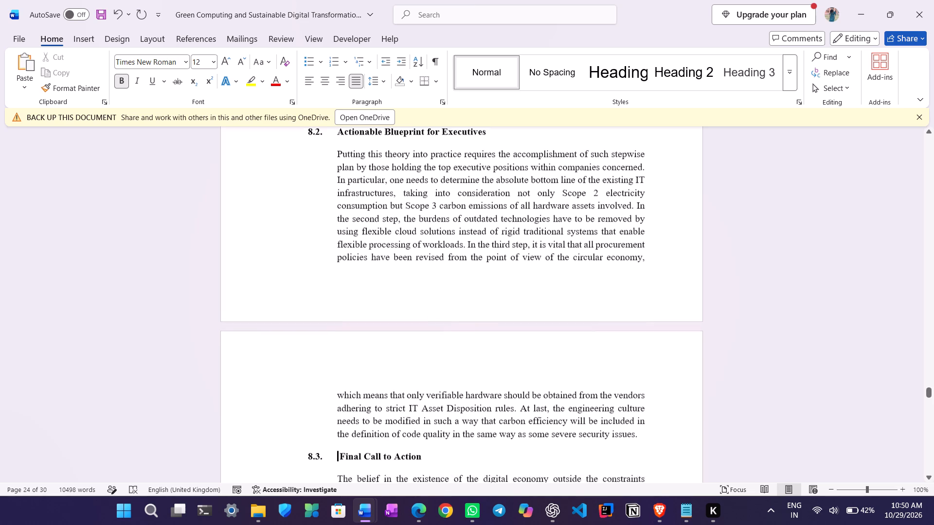
scroll(343, 455, "down", 1)
scroll(343, 455, "up", 1)
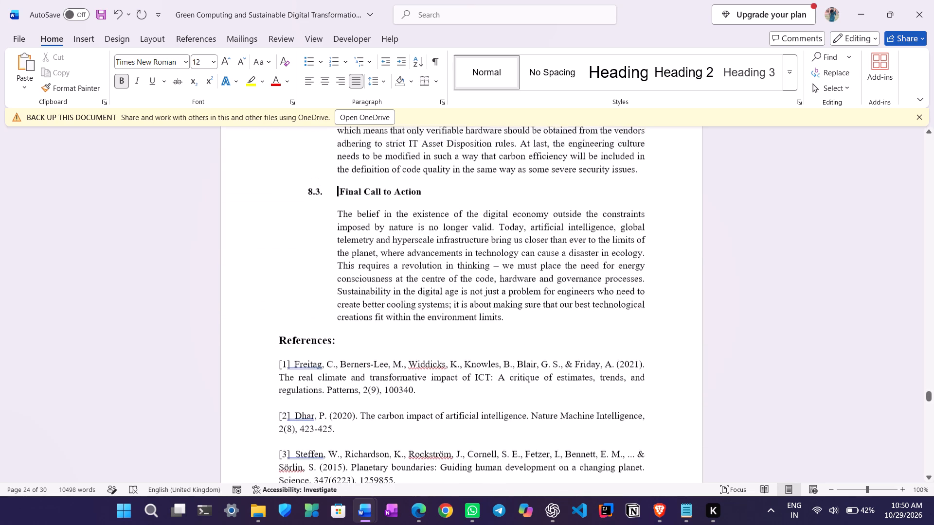
scroll(343, 455, "up", 1)
scroll(343, 455, "down", 1)
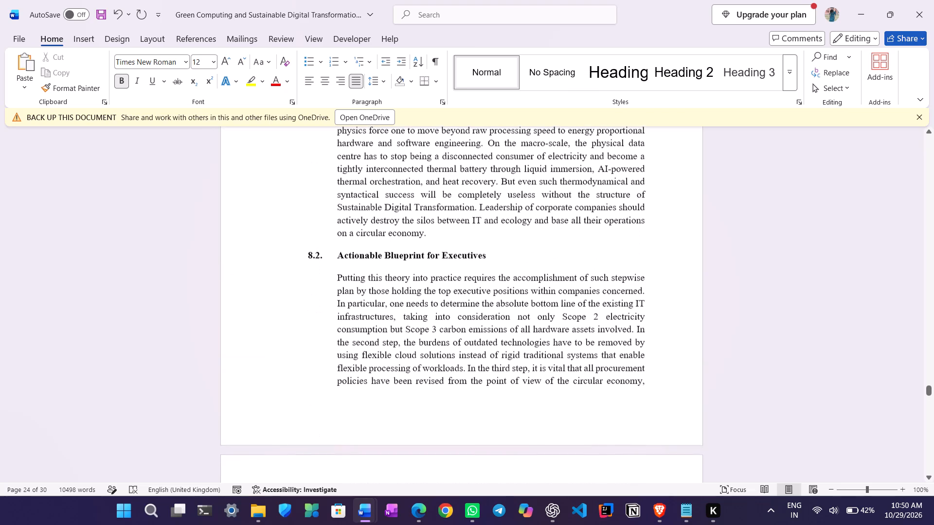
scroll(343, 455, "down", 1)
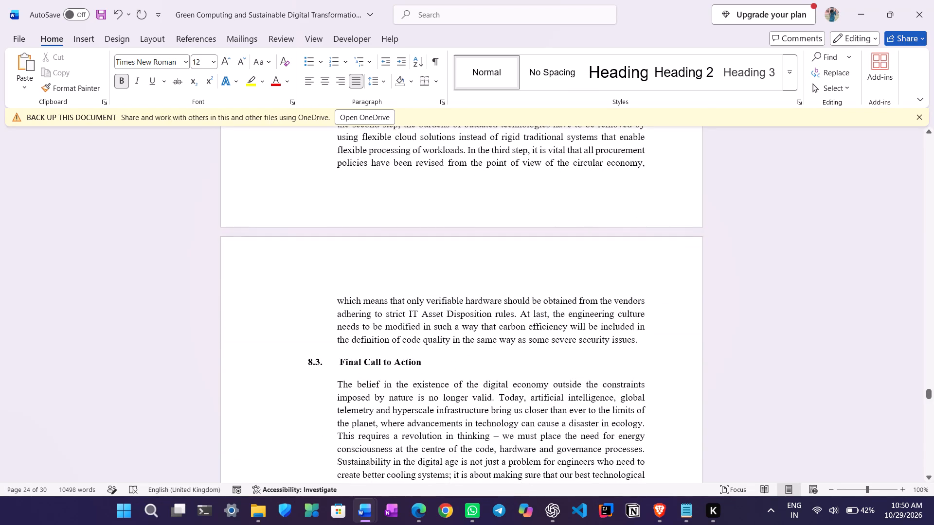
left_click(328, 362)
key("Delete")
key("Delete")
key("space")
key("space")
key("BackSpace")
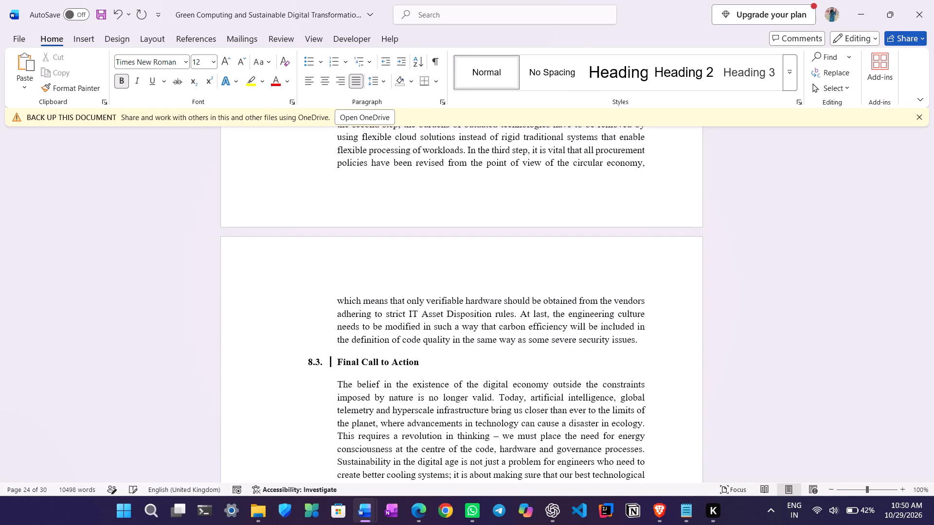
Retype the space right after "8.3." to turn it into automatic list numbering, and undo the removal of the number.
left_click(328, 362)
key("Left")
key("BackSpace")
key("space")
key("BackSpace")
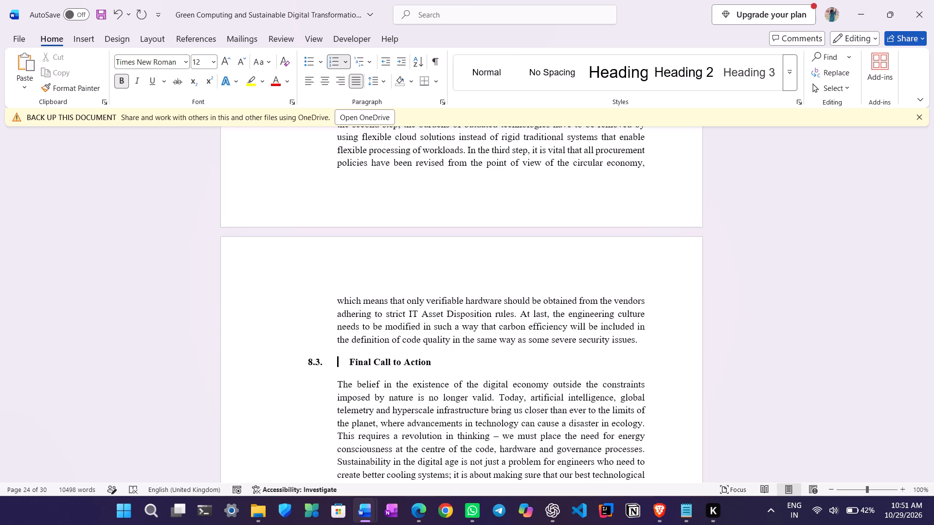
left_click(328, 362)
key("ctrl+z")
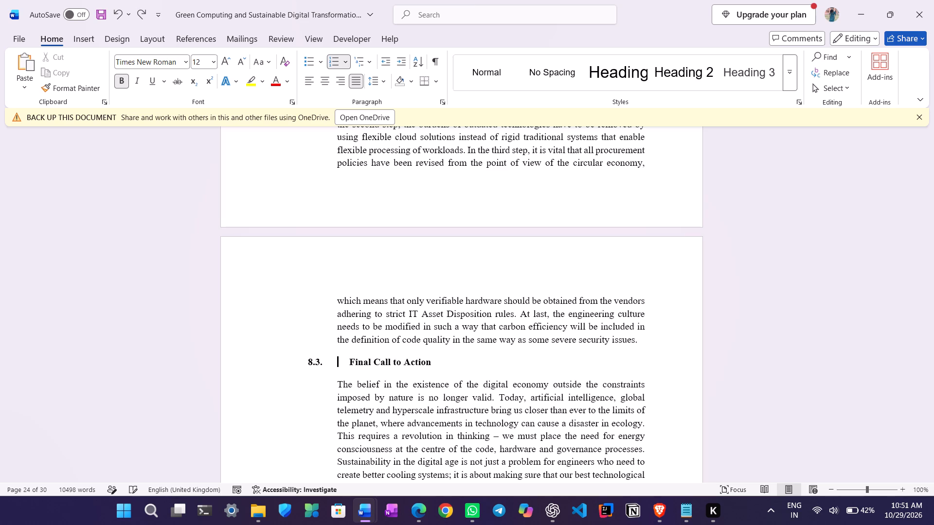
Delete the five leftover spaces before "Final Call to Action" in the numbered 8.3 heading.
key("Delete")
key("Delete")
key("Delete")
key("Delete")
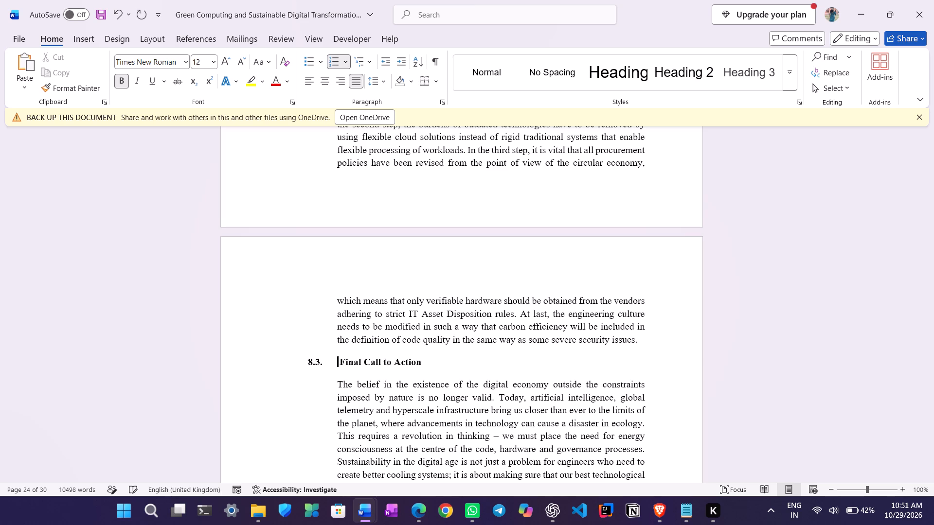
key("Delete")
key("Left")
key("Left")
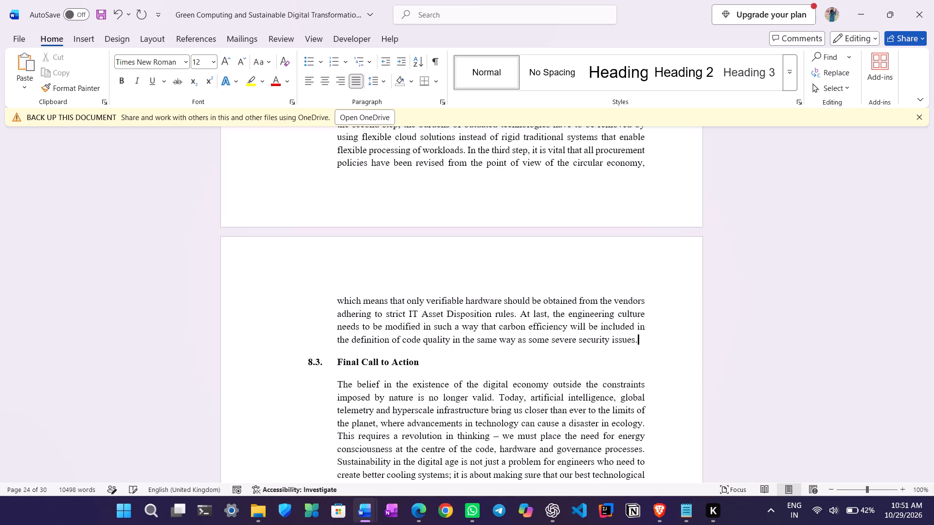
key("Right")
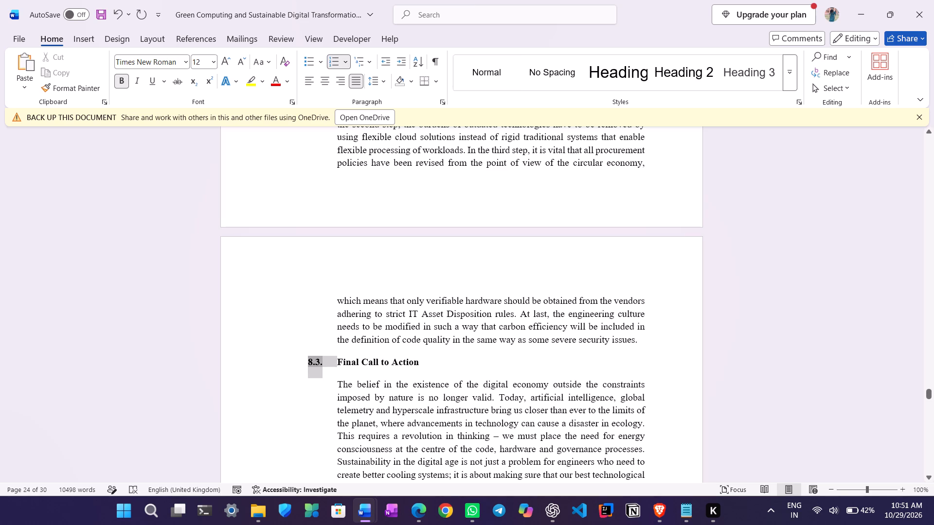
Adjust the list indent of the 8.3 heading's number.
left_click_drag(315, 361, 321, 362)
left_click_drag(321, 362, 313, 389)
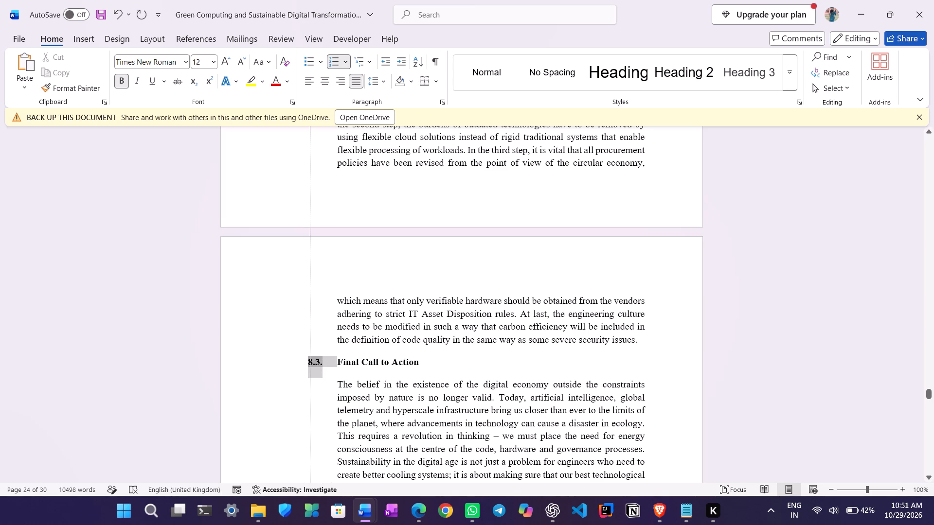
Fine-tune the list indent of the second-level heading numbers, working from the number of the 8.3 "Final Call to Action" heading.
left_click_drag(313, 389, 320, 391)
scroll(320, 391, "up", 1)
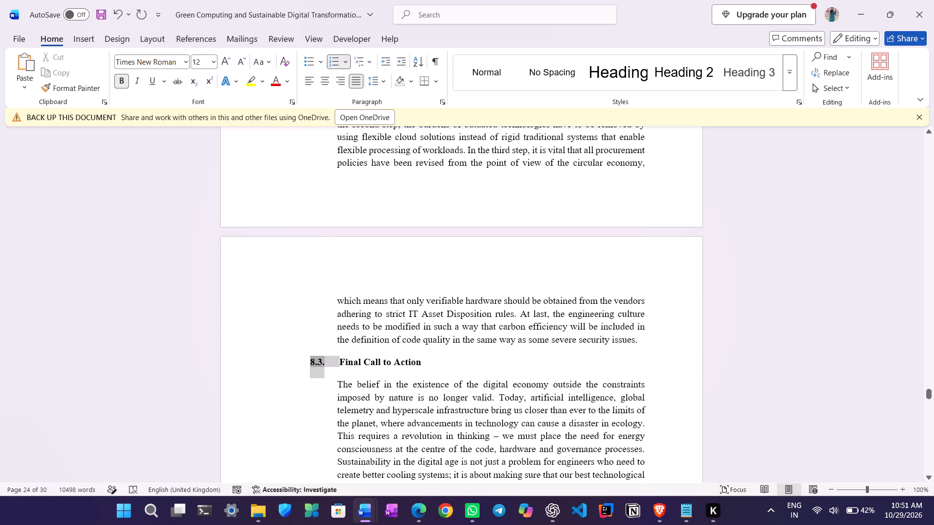
scroll(320, 391, "up", 1)
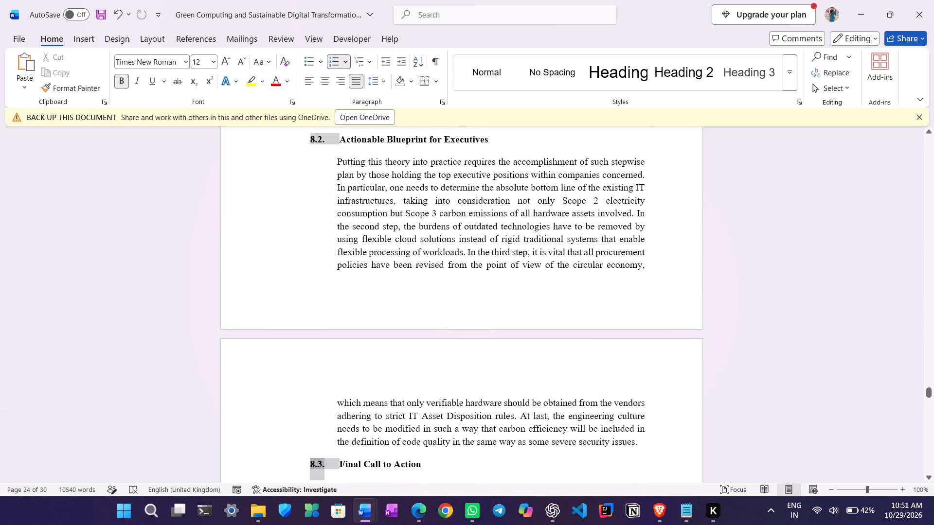